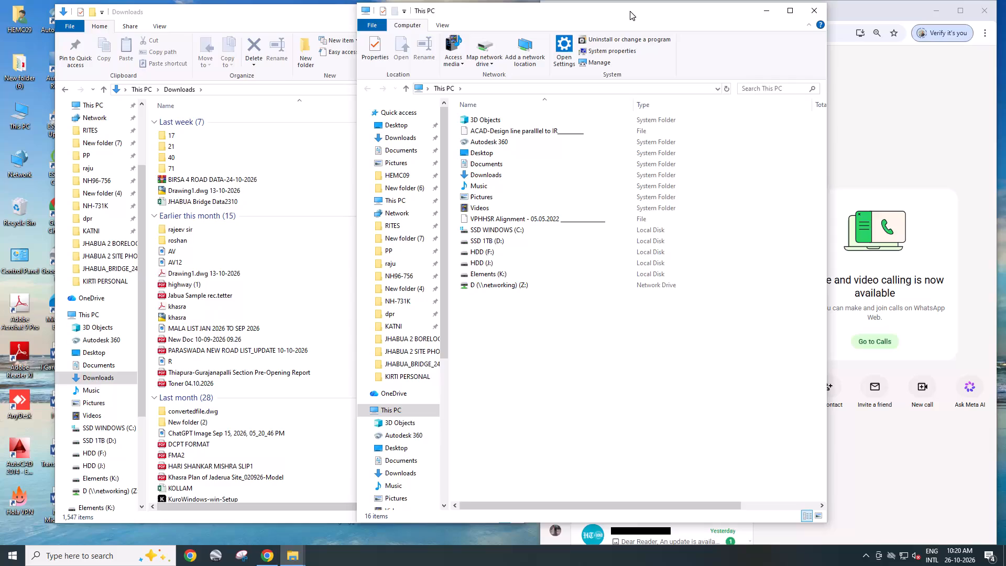
Open the PARASWADA & BIRSA NEW ROAD LIST workbook from D:\P2\Root\ALL DATA\2025\MPRRDA.
double_click(500, 238)
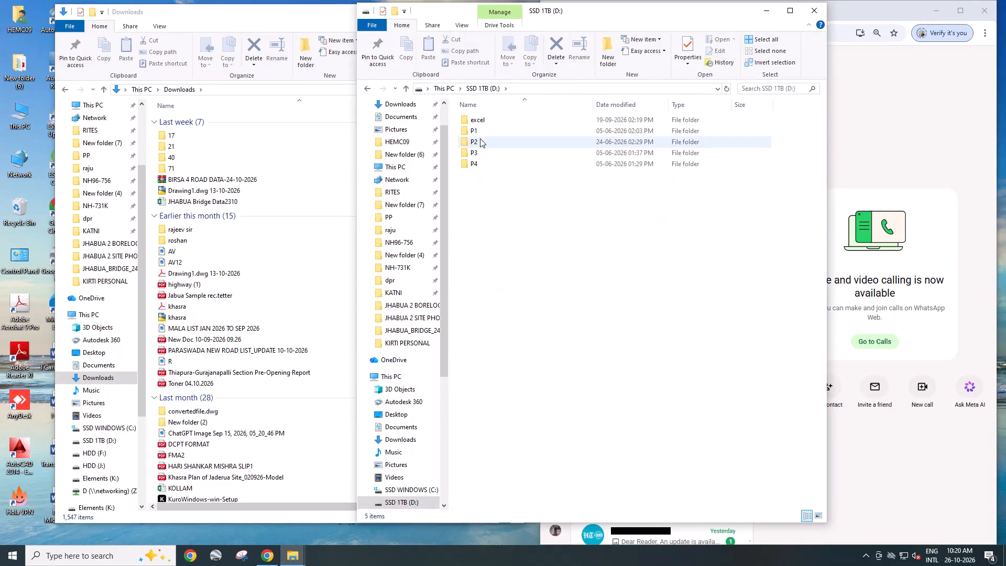
double_click(480, 138)
triple_click(485, 119)
click(485, 119)
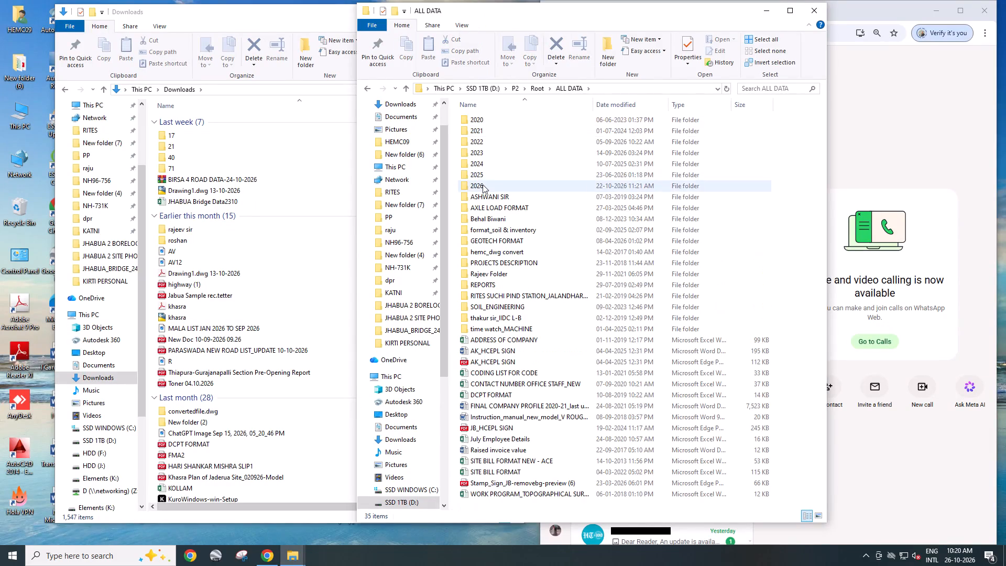
double_click(483, 184)
click(541, 89)
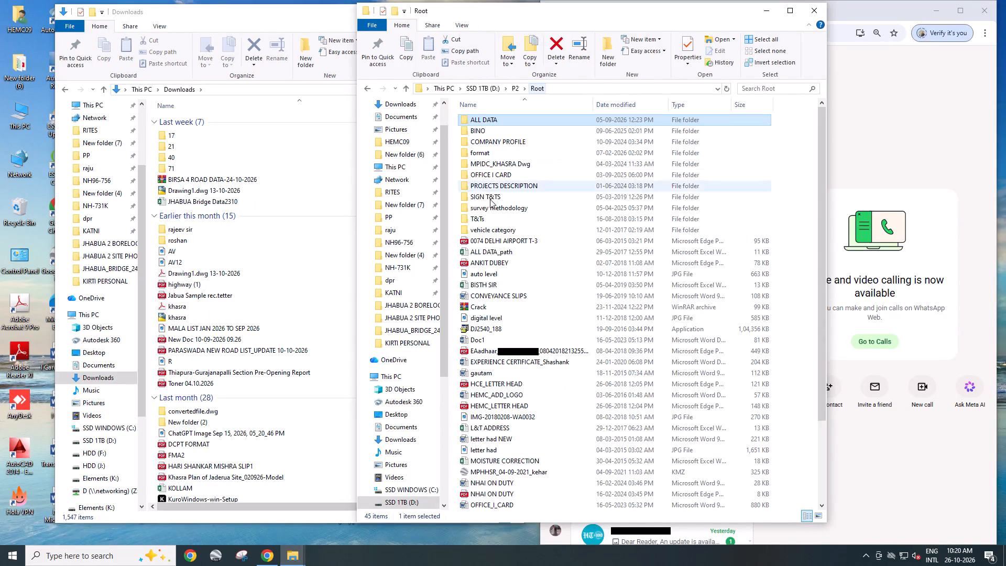
double_click(493, 118)
double_click(494, 172)
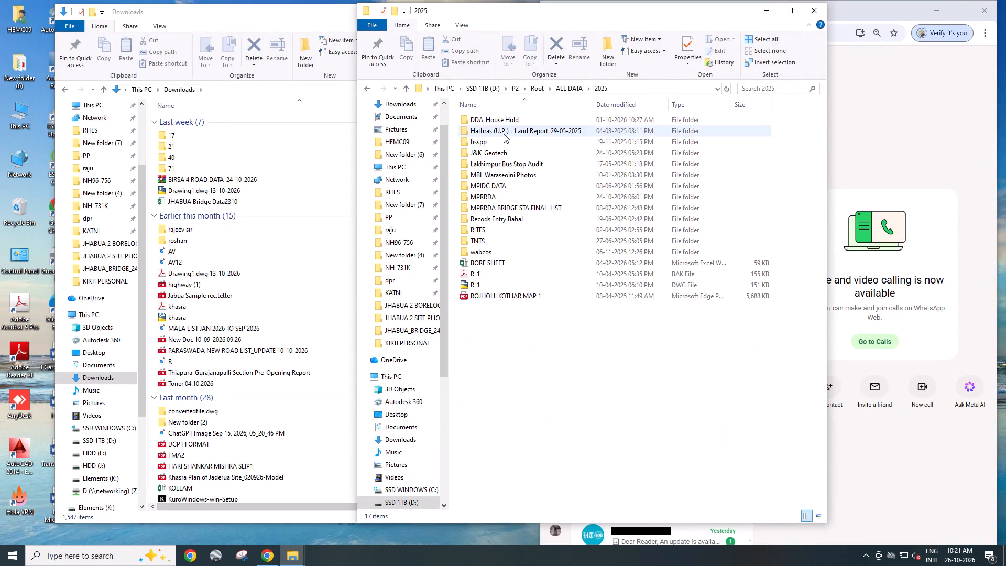
double_click(507, 199)
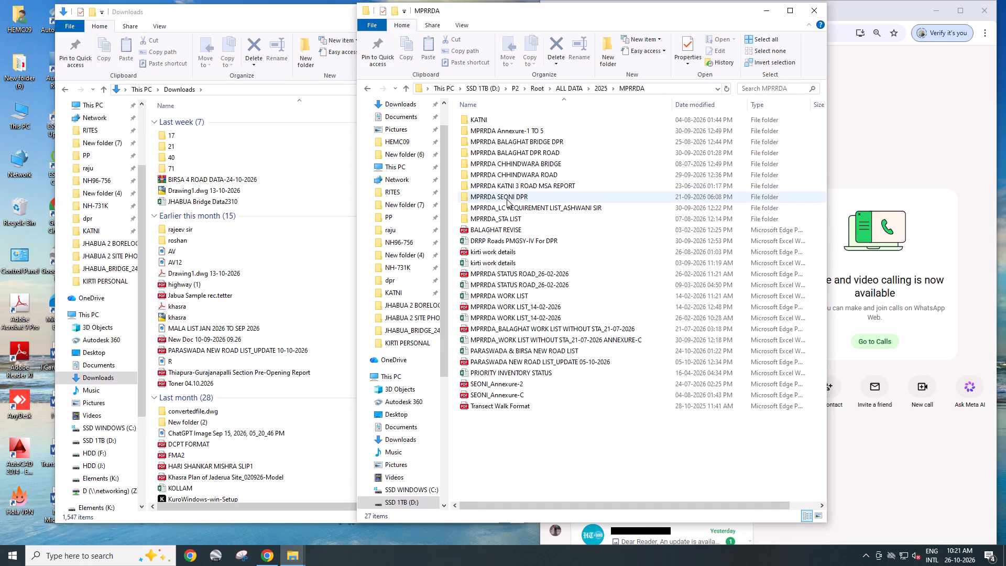
double_click(531, 349)
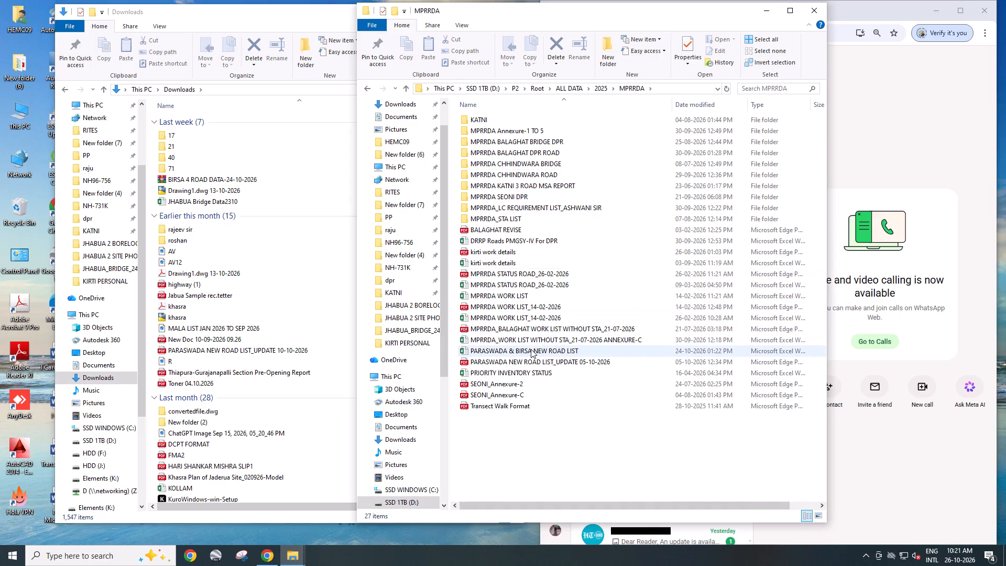
Open the BIRSA folder under MPRRDA BALAGHAT DPR ROAD, BALAGHAT ROAD, Birsa NEW, and move its window off the Downloads window.
double_click(521, 155)
double_click(514, 146)
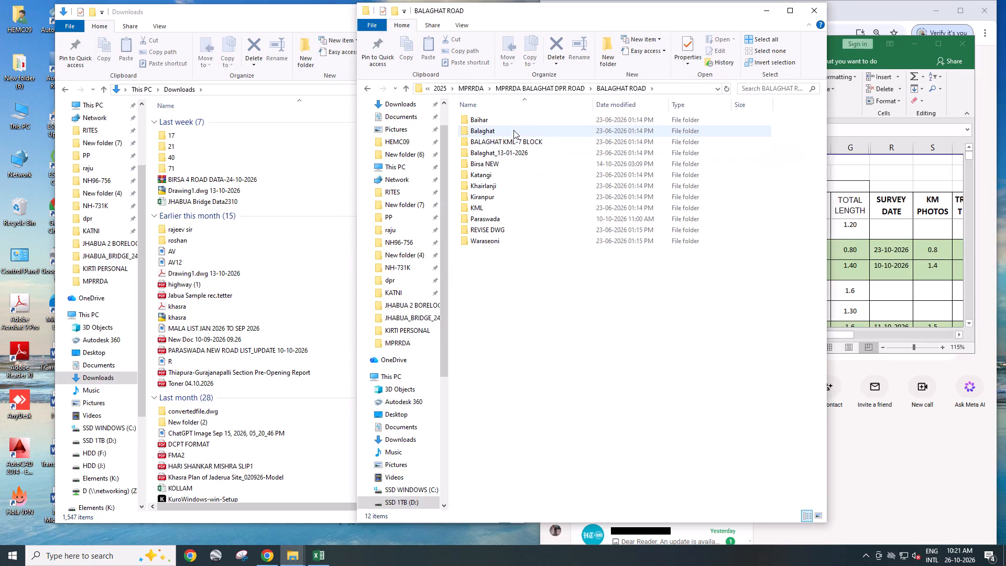
click(510, 170)
double_click(510, 167)
double_click(523, 124)
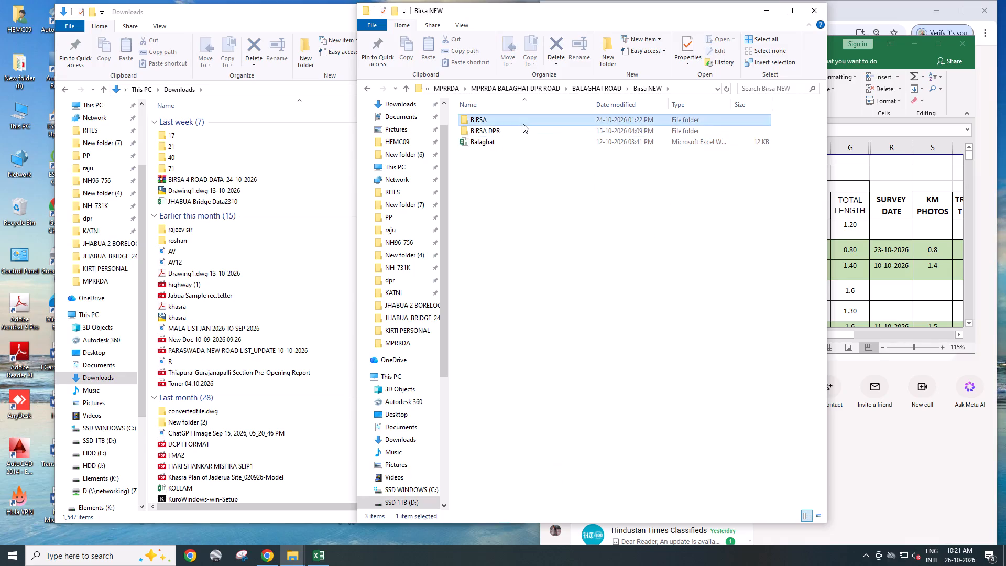
drag(646, 11, 755, 14)
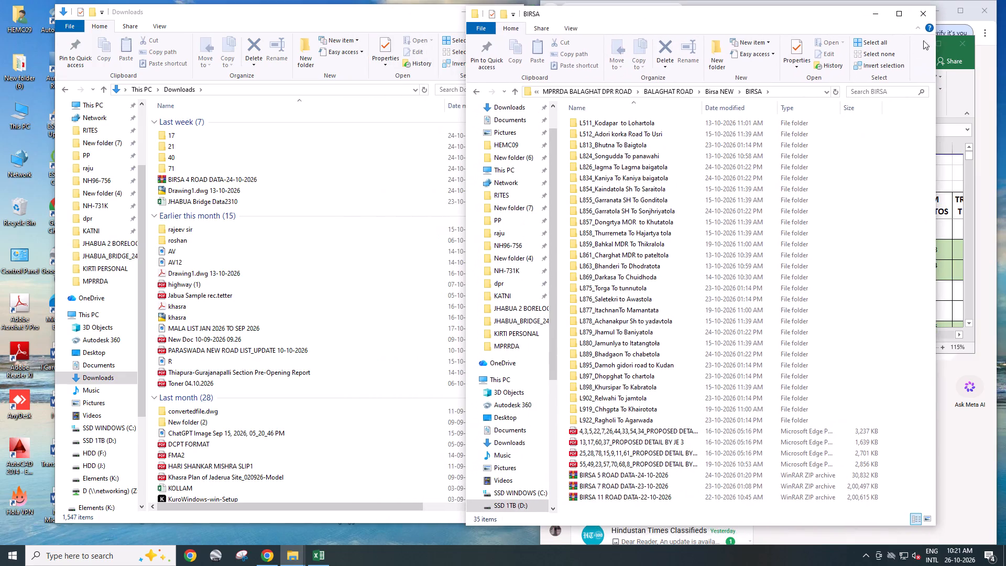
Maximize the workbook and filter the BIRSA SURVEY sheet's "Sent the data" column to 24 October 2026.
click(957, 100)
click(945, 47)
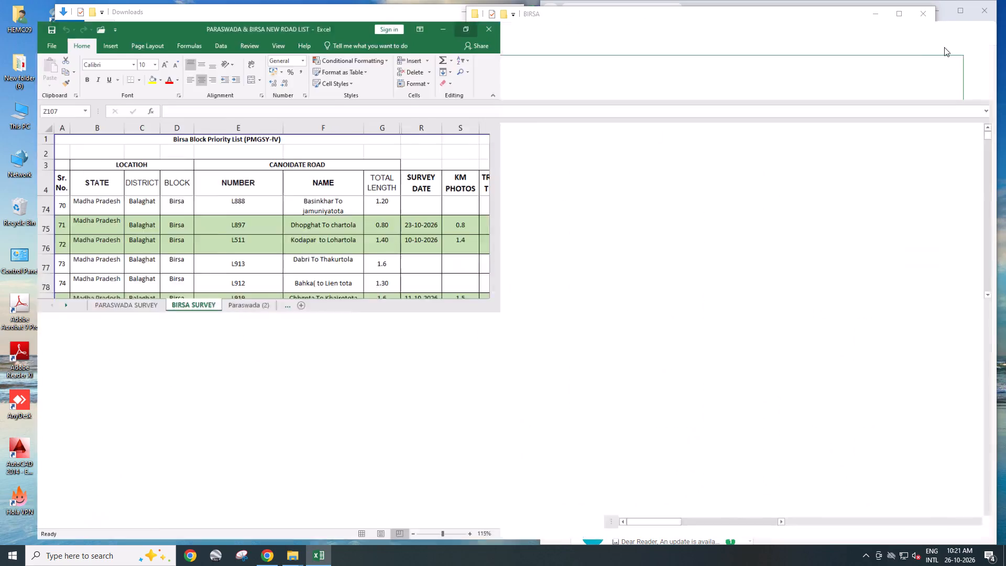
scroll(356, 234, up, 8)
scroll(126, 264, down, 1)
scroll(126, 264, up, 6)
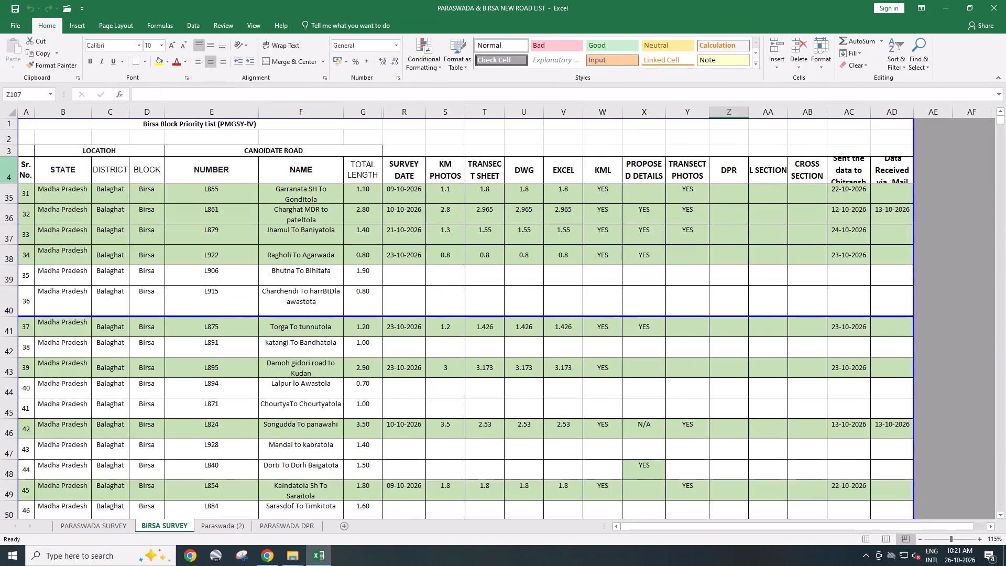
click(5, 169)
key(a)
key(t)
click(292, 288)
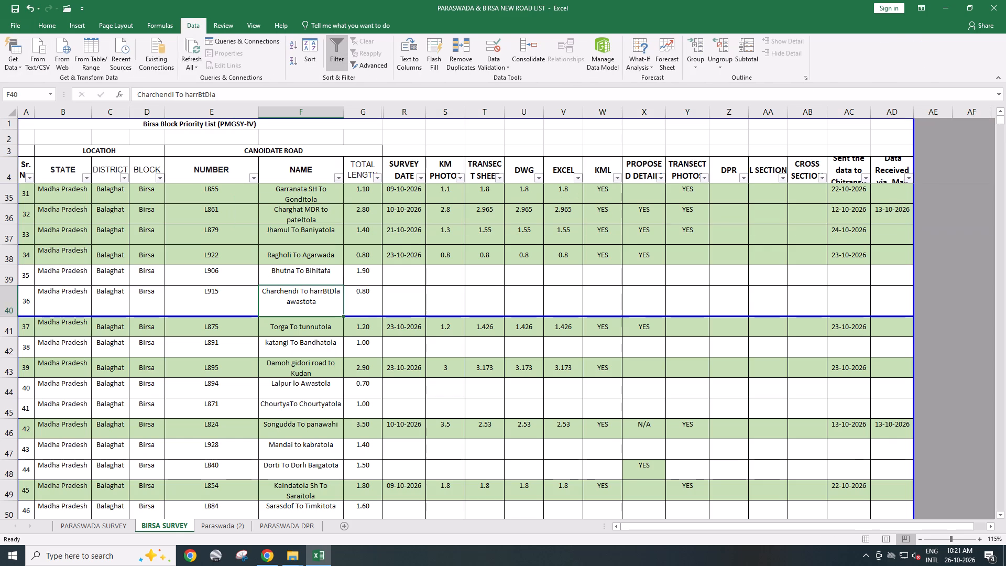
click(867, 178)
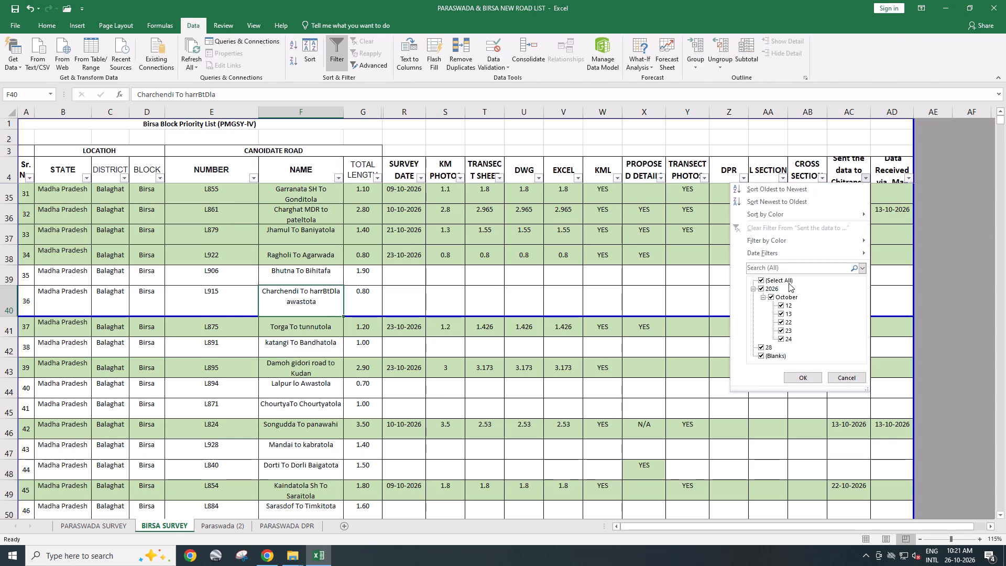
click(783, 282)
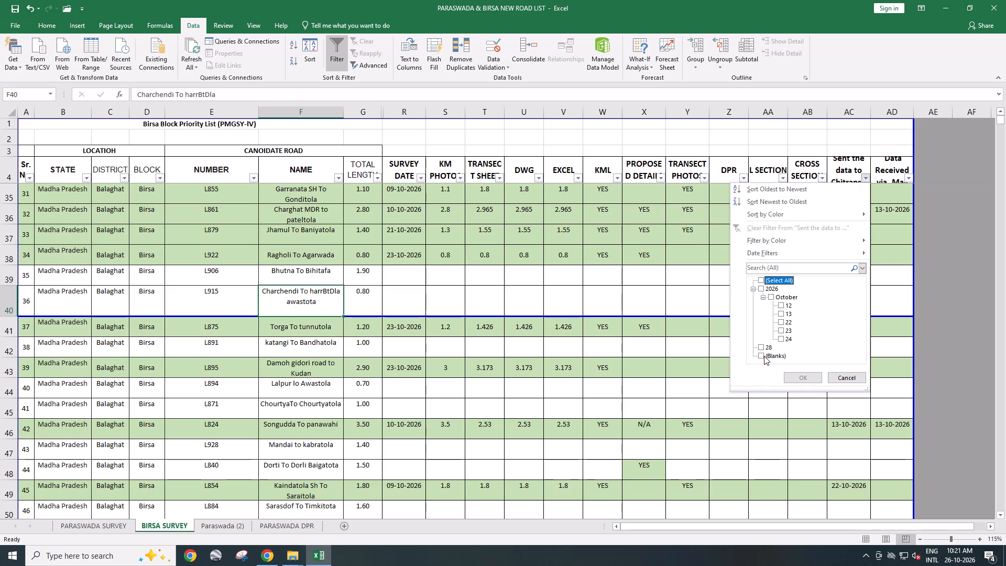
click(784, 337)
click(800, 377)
Examine the filtered Birsa roads and compare them with the recent folders and files in Downloads.
scroll(784, 339, up, 2)
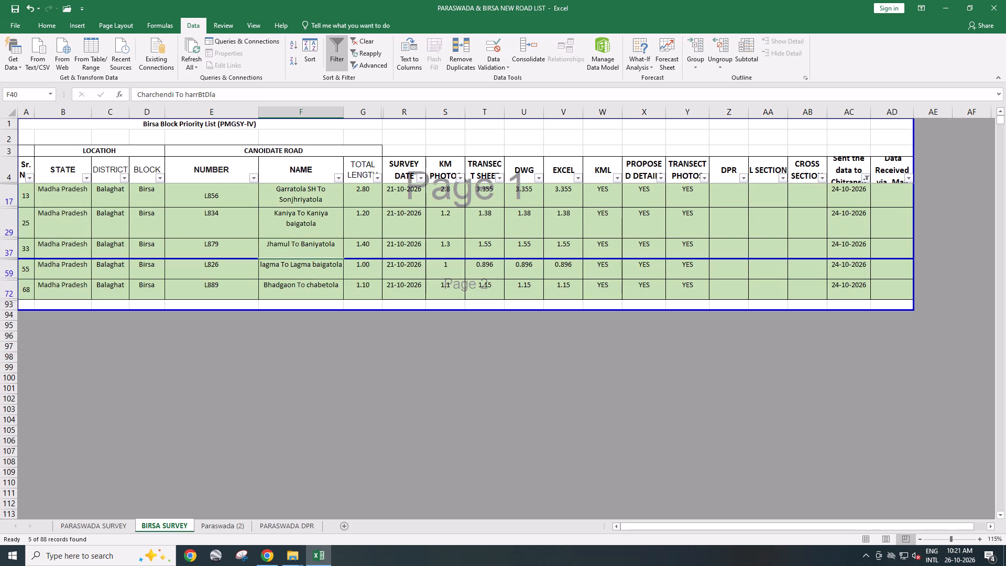
scroll(784, 334, up, 8)
scroll(607, 243, up, 4)
scroll(118, 279, up, 3)
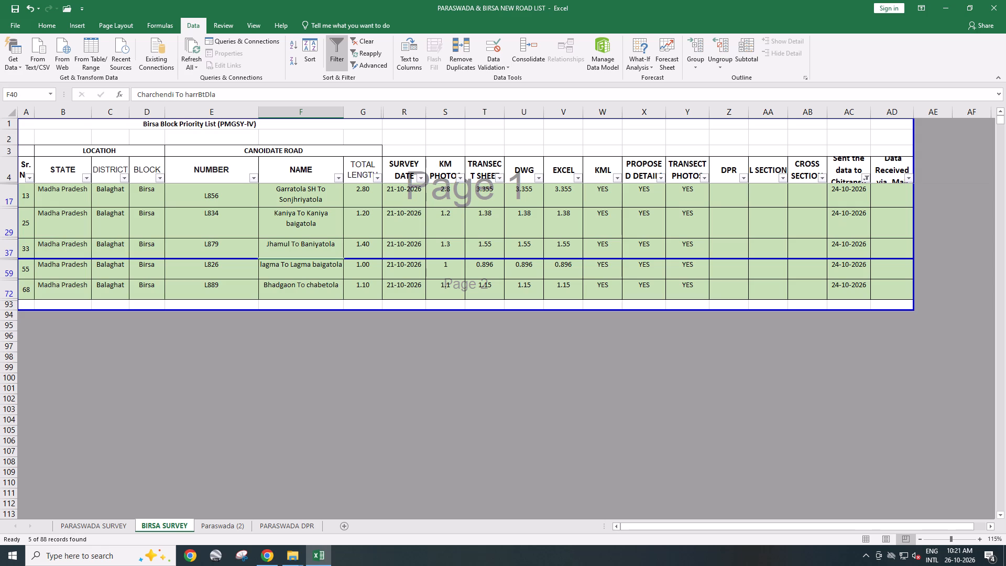
scroll(121, 275, up, 2)
click(298, 553)
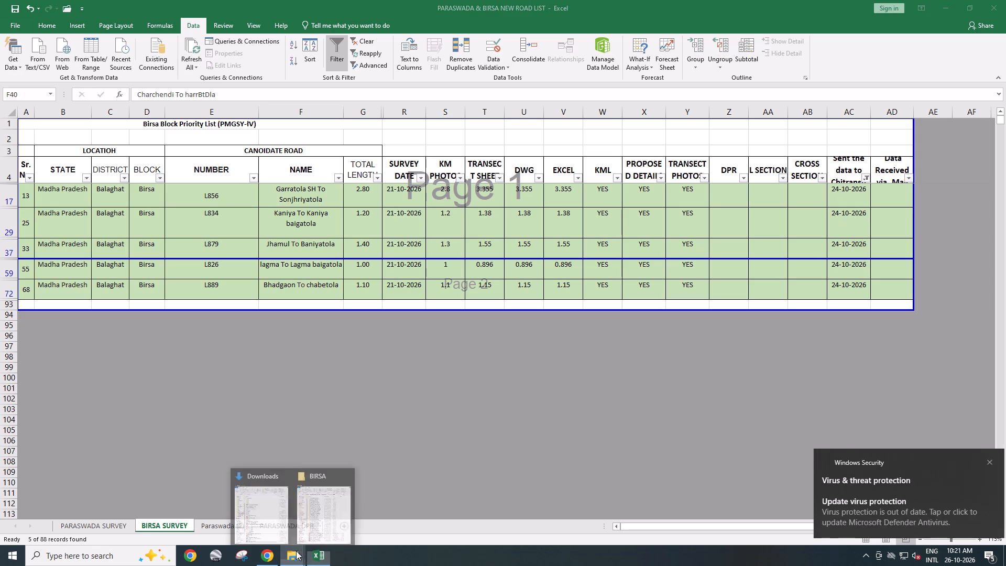
click(269, 505)
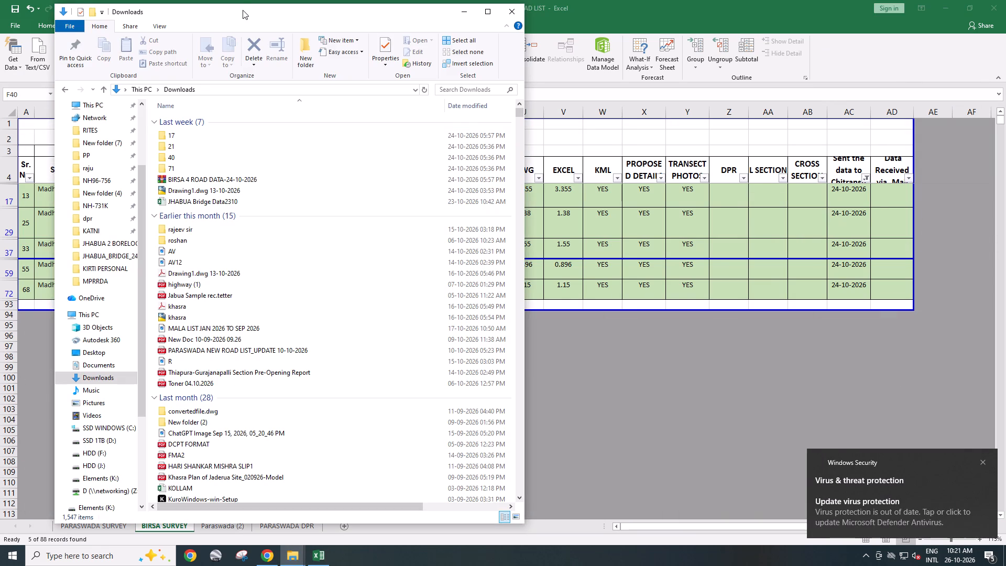
scroll(37, 215, up, 2)
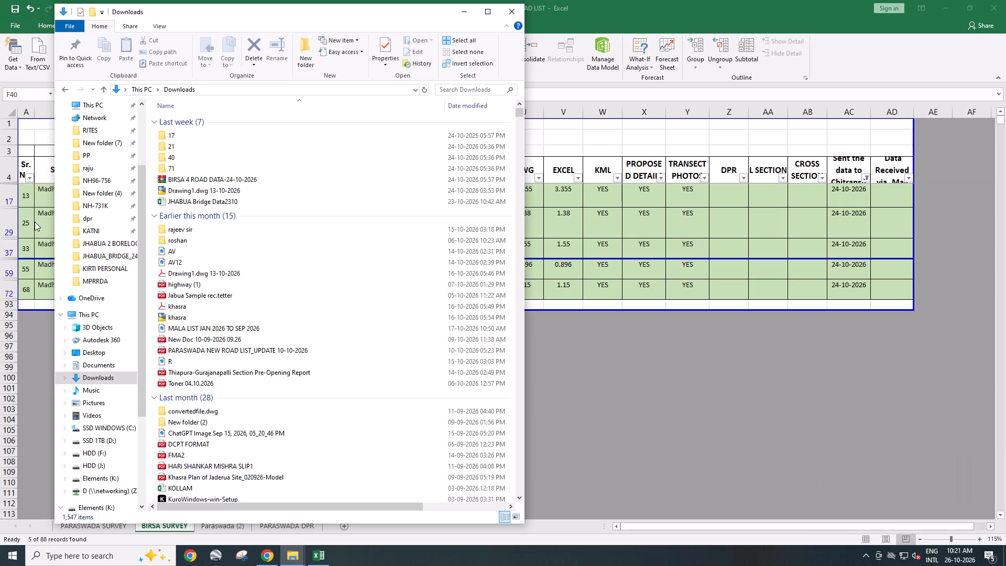
click(658, 247)
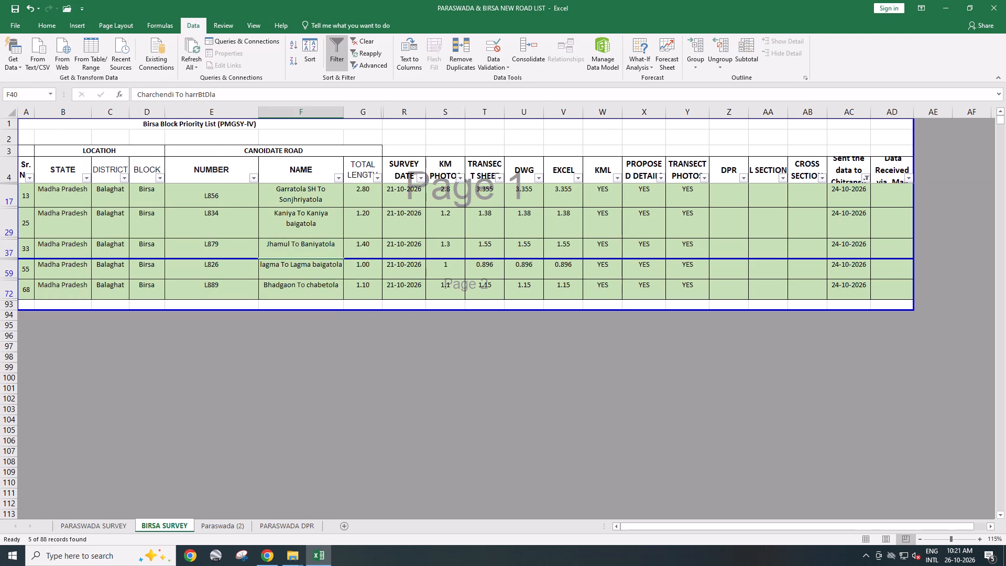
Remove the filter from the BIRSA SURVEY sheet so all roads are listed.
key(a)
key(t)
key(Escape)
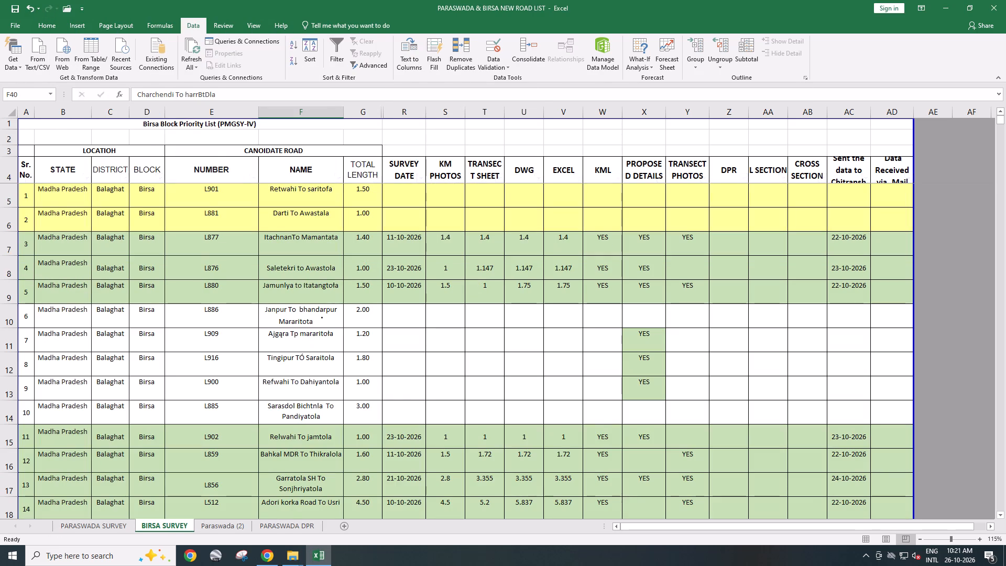
Add filters to header row 4 of BIRSA SURVEY and restore the workbook to a smaller window alongside the folder windows.
click(12, 171)
key(a)
key(t)
click(185, 236)
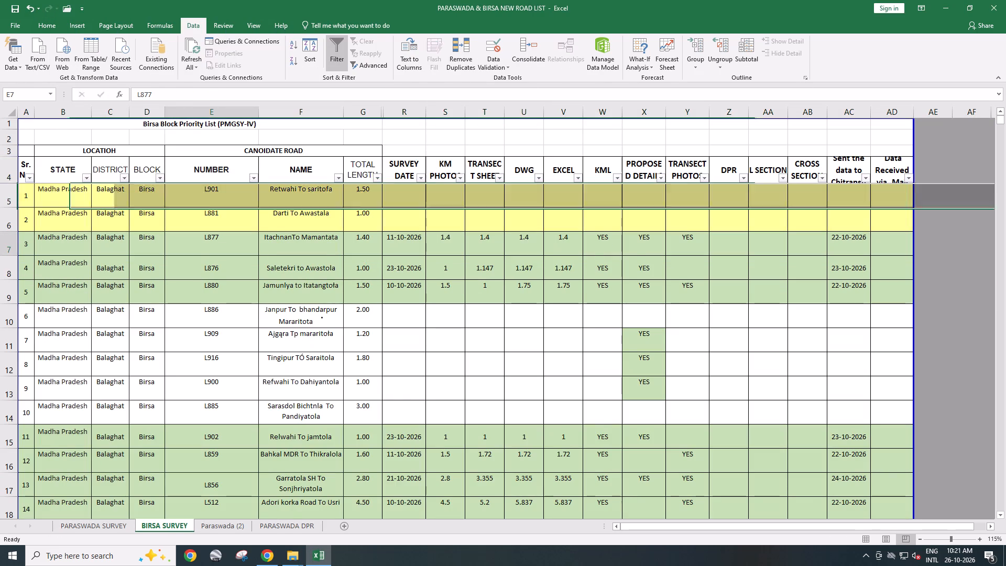
click(971, 12)
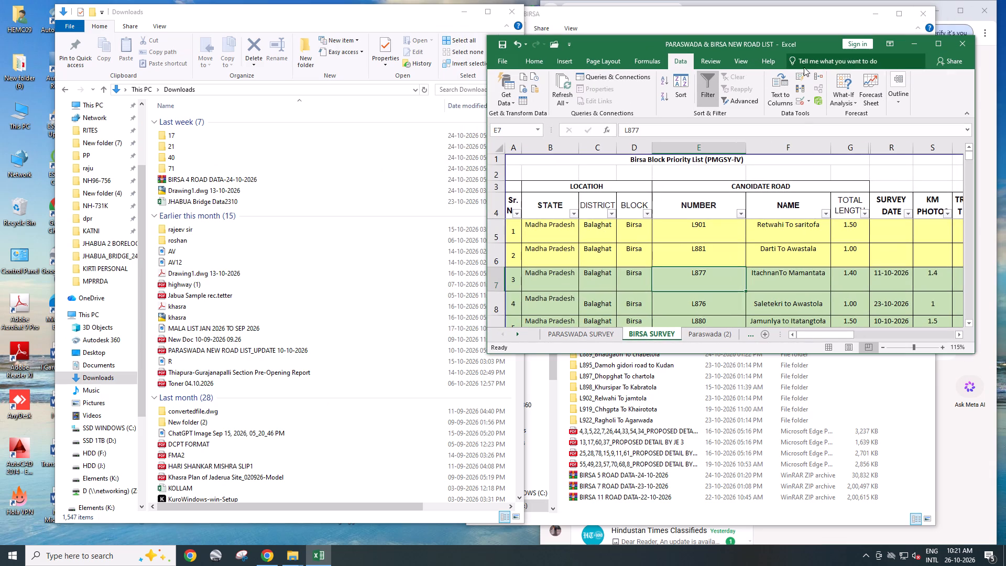
Filter the Sr. No. column of BIRSA SURVEY to 17, 21, 40 and 71.
click(514, 216)
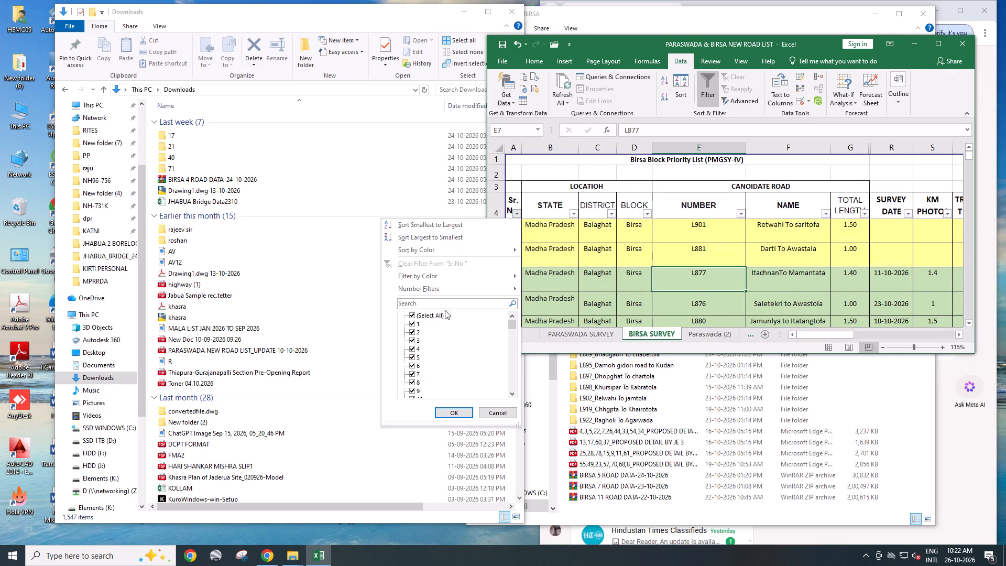
click(439, 315)
scroll(420, 376, down, 4)
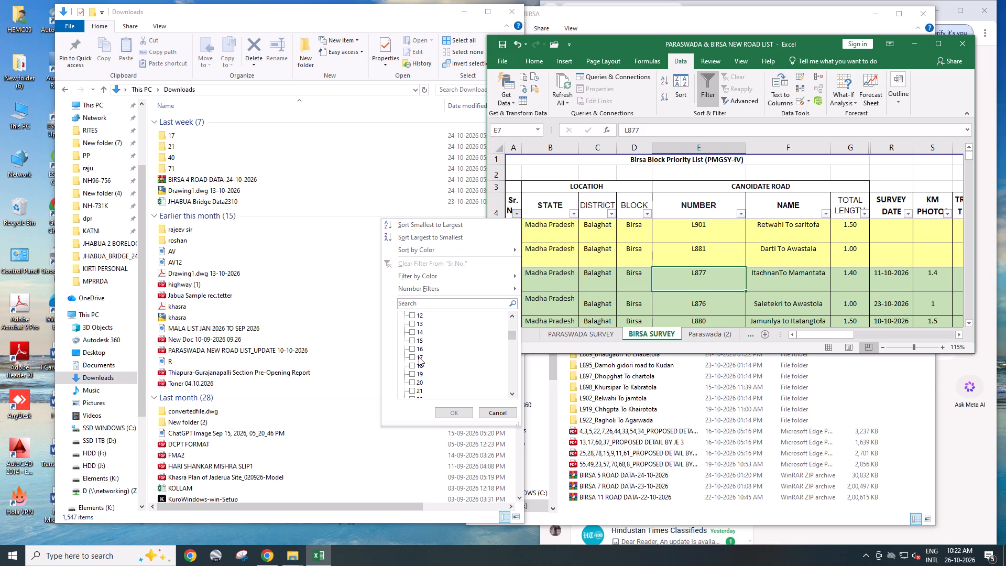
click(419, 357)
scroll(418, 356, down, 3)
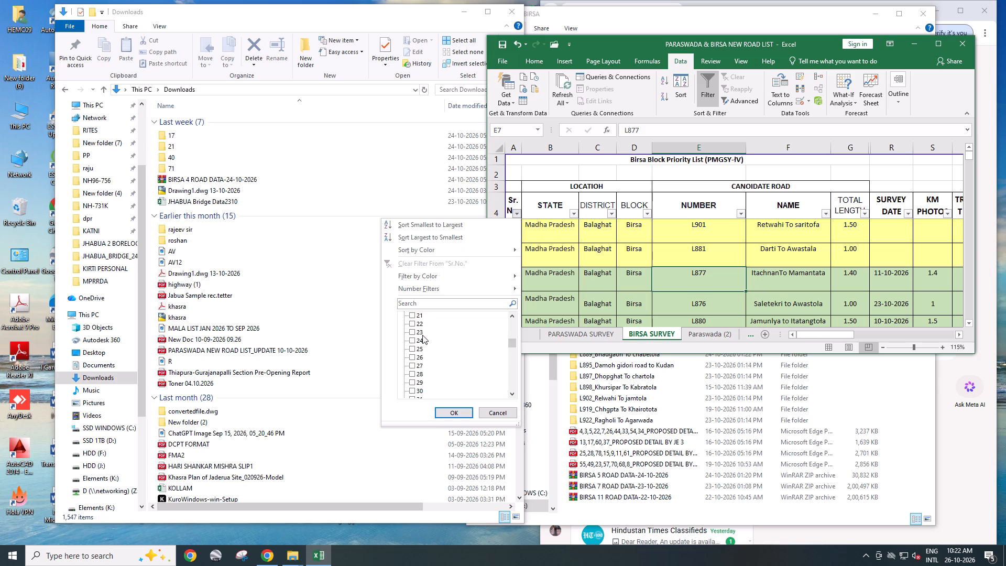
click(419, 317)
scroll(428, 359, down, 5)
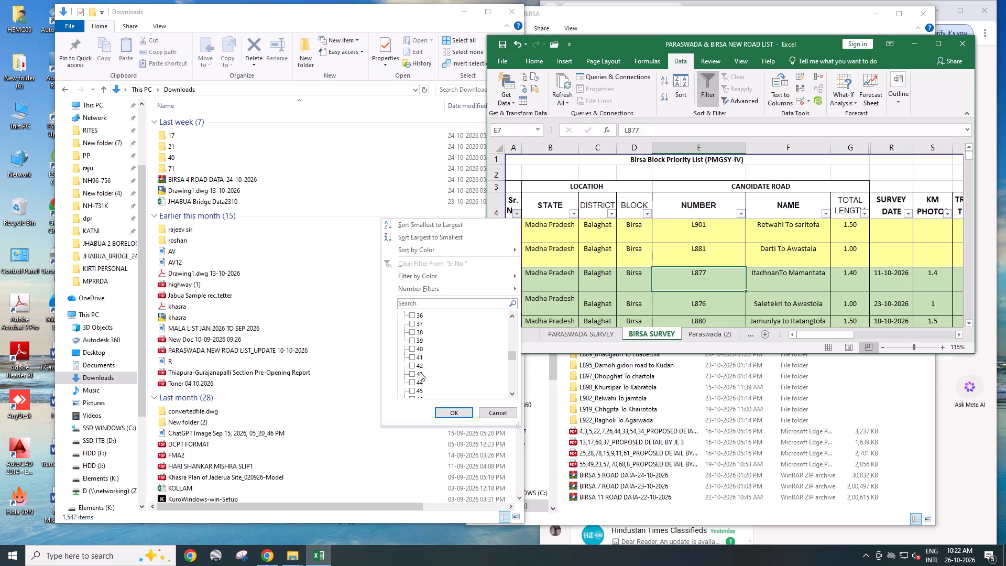
scroll(420, 372, down, 1)
click(420, 322)
scroll(415, 376, down, 3)
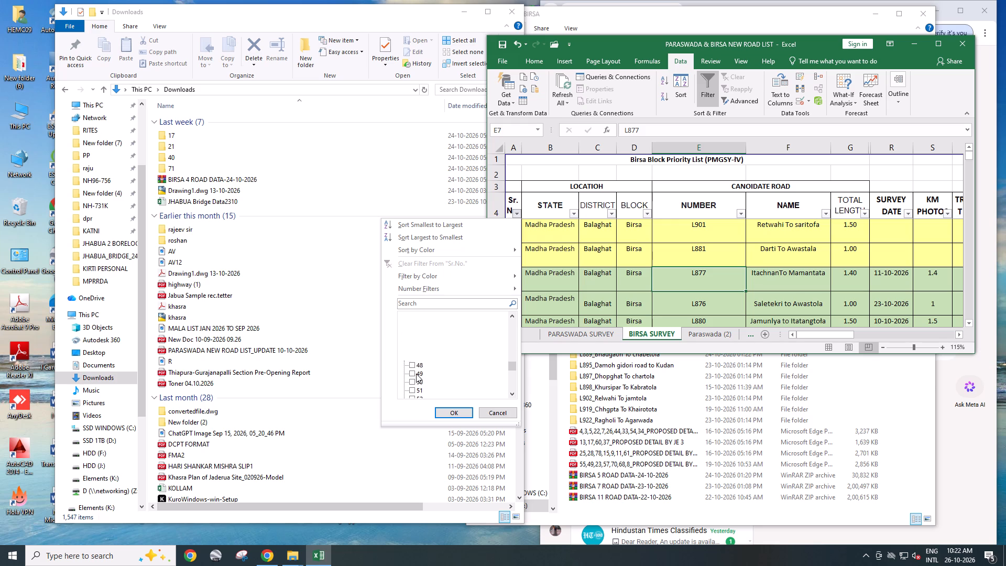
scroll(416, 374, down, 9)
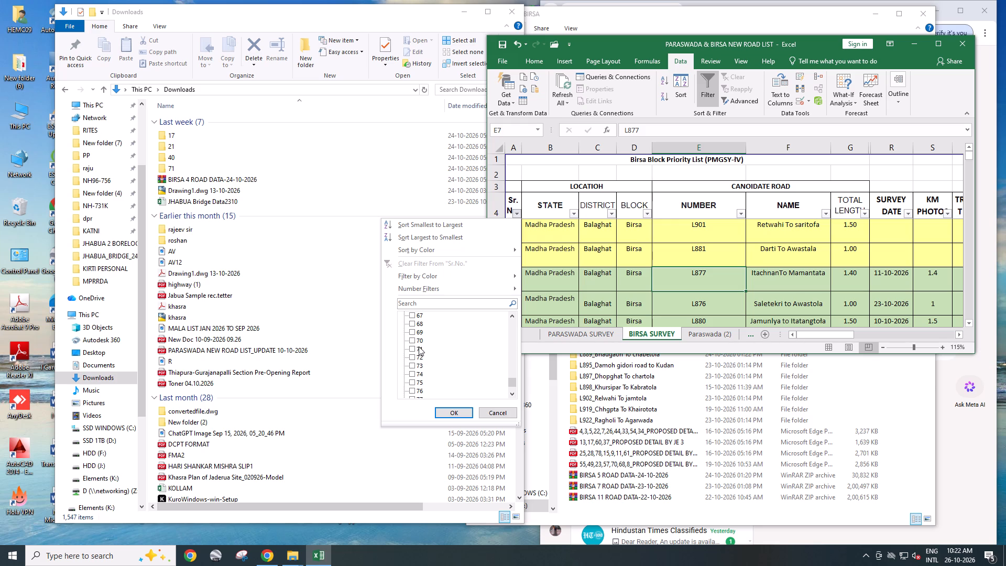
click(419, 347)
click(441, 409)
scroll(665, 301, up, 3)
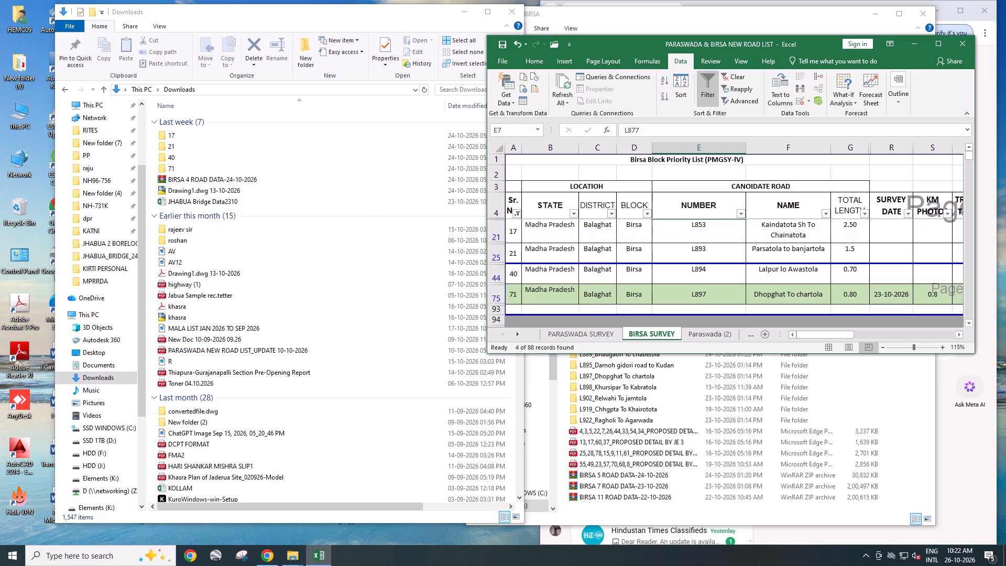
Extend the workbook window's height and select road number L897 in the Sr. No. 71 row of BIRSA SURVEY.
drag(884, 356, 879, 545)
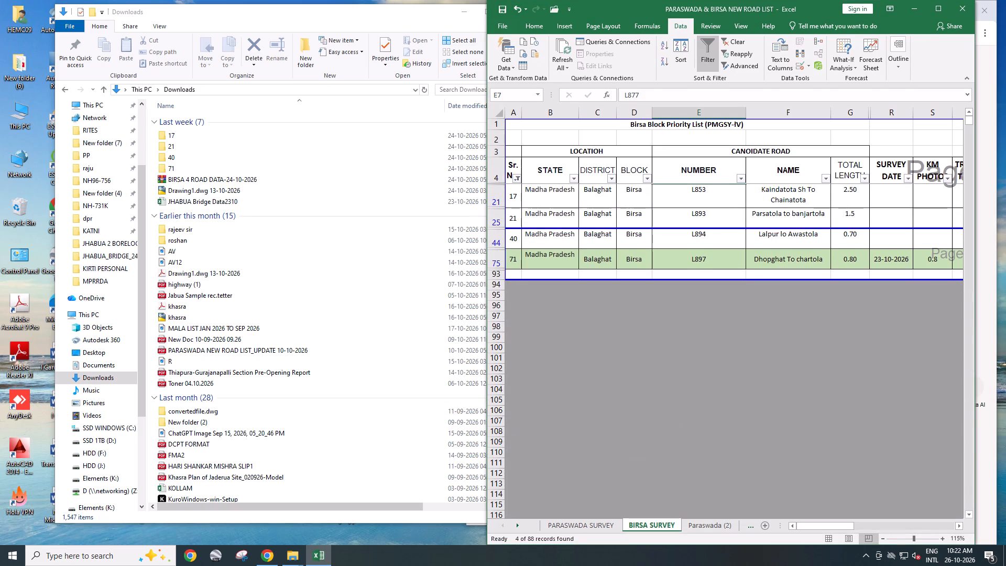
scroll(697, 259, up, 1)
click(717, 260)
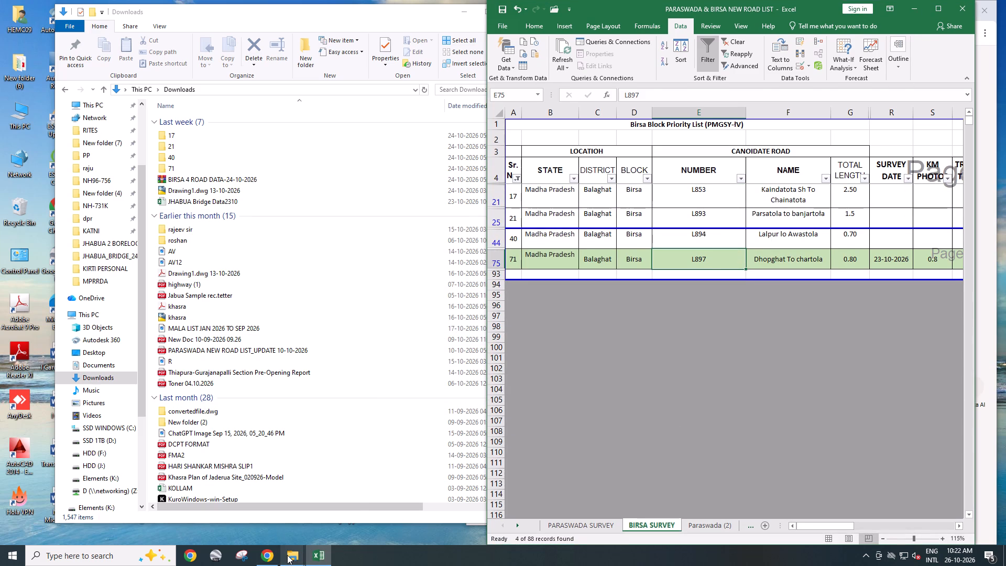
Open the road no 71 folder under L897_Dhopghat To chartola in BIRSA and its counterpart under folder 71 in Downloads.
click(315, 515)
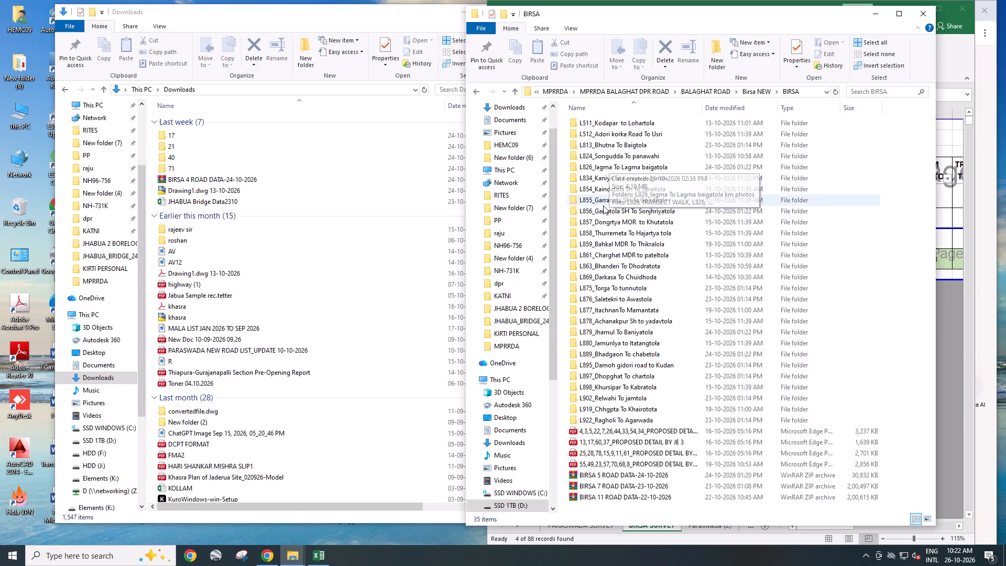
double_click(602, 379)
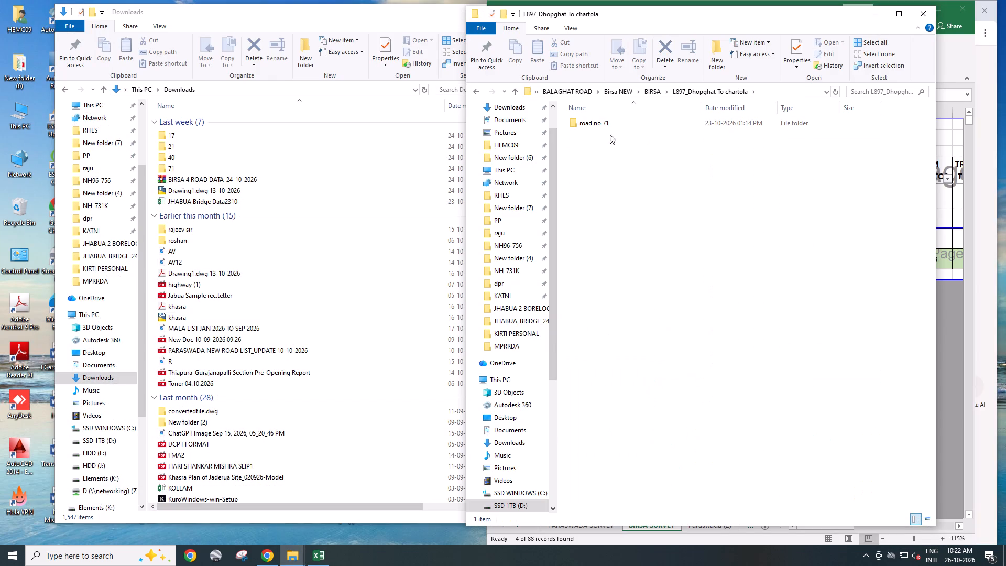
double_click(615, 124)
double_click(178, 167)
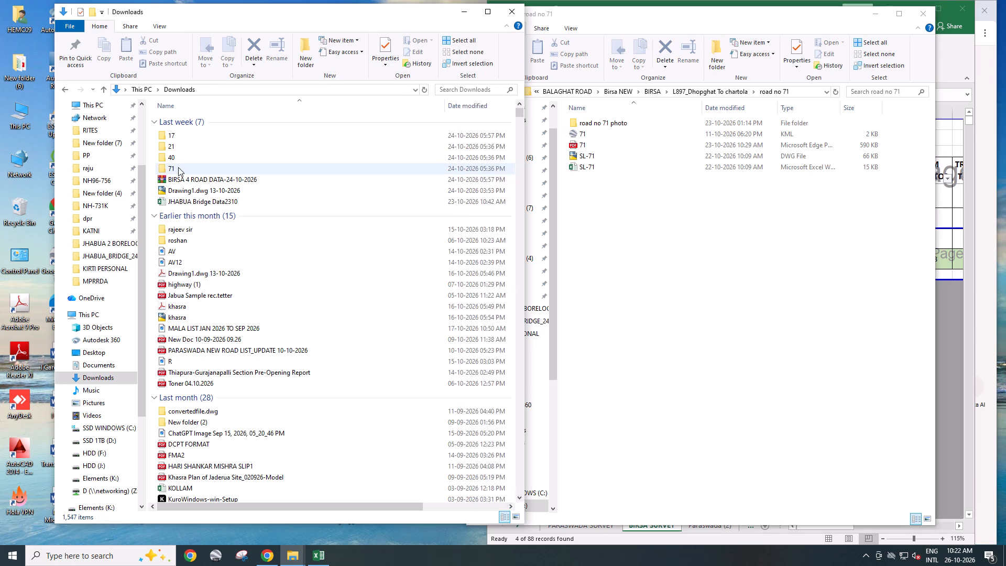
double_click(199, 124)
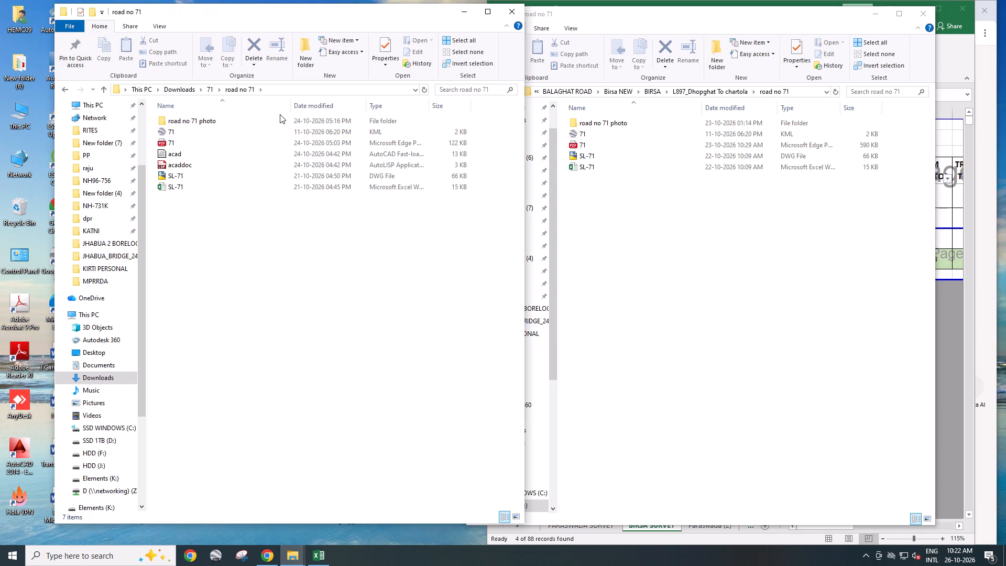
Compare the road no 71 photo folders in both locations and return each window to its road no 71 folder.
double_click(275, 116)
double_click(642, 121)
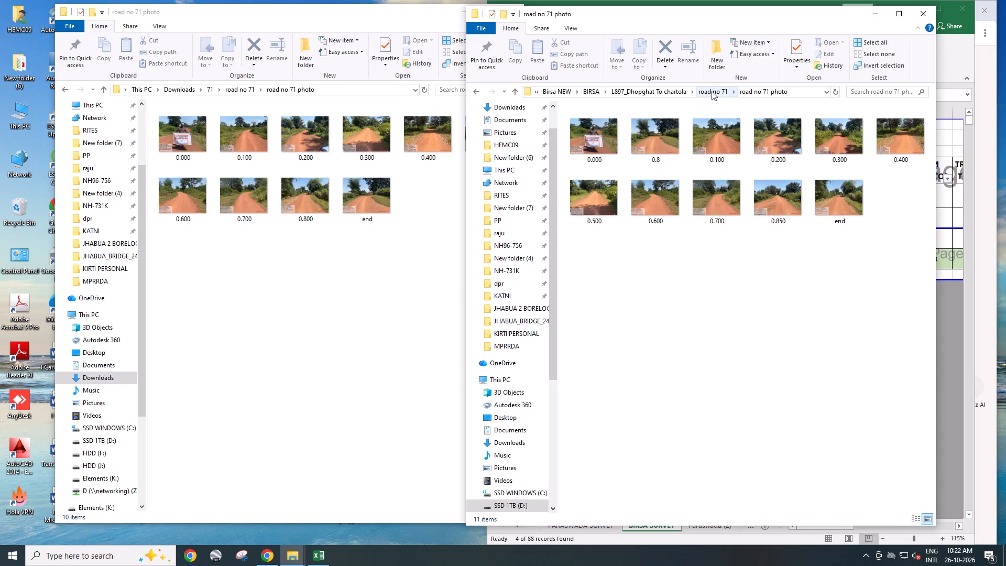
click(712, 91)
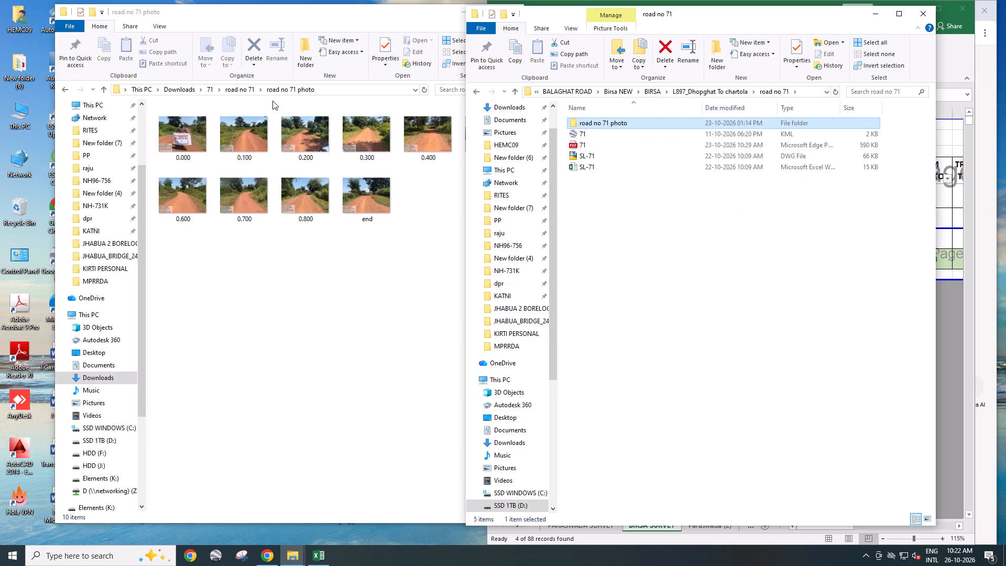
click(233, 91)
View the downloaded 71 KML file in Google Earth, and close Google Earth.
double_click(186, 137)
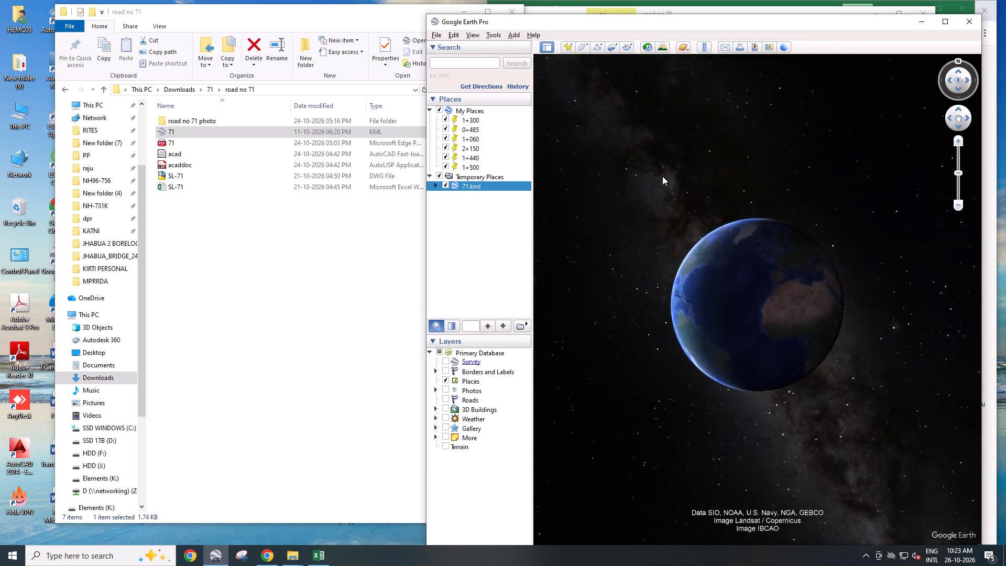
click(979, 28)
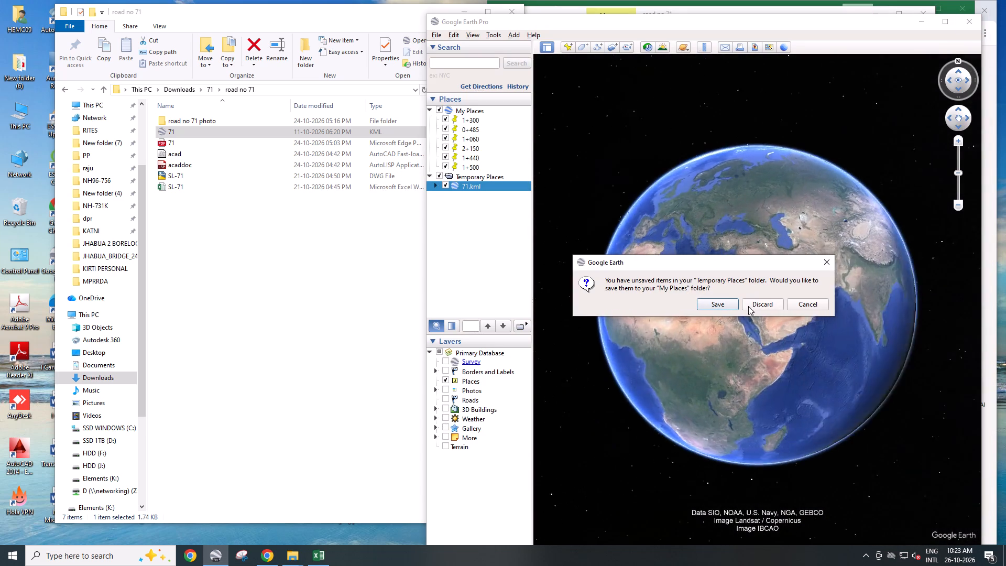
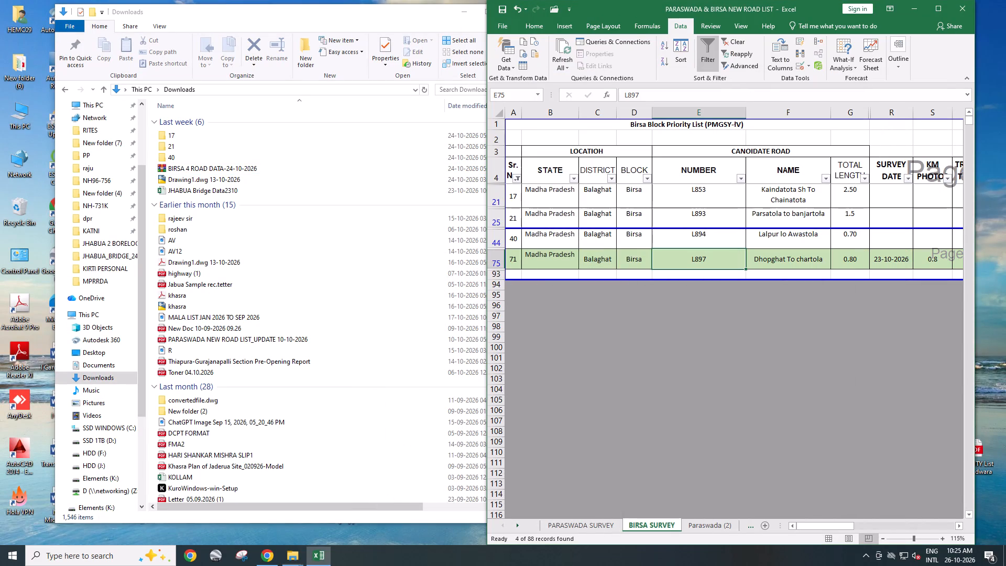
Rename folder 17 in Downloads as L853, following the road number in the Sr. No. 17 row of BIRSA SURVEY.
click(683, 200)
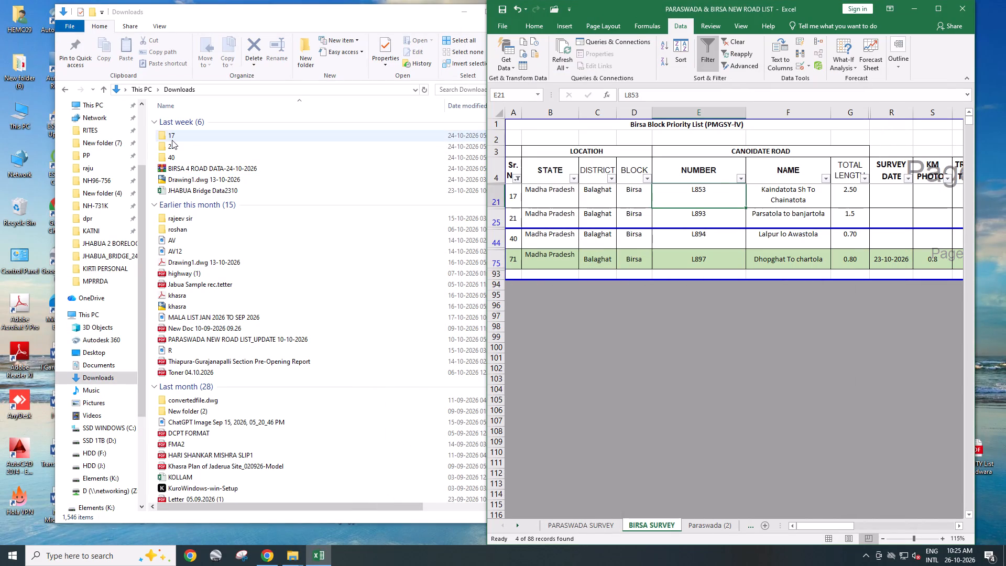
click(173, 139)
key(F2)
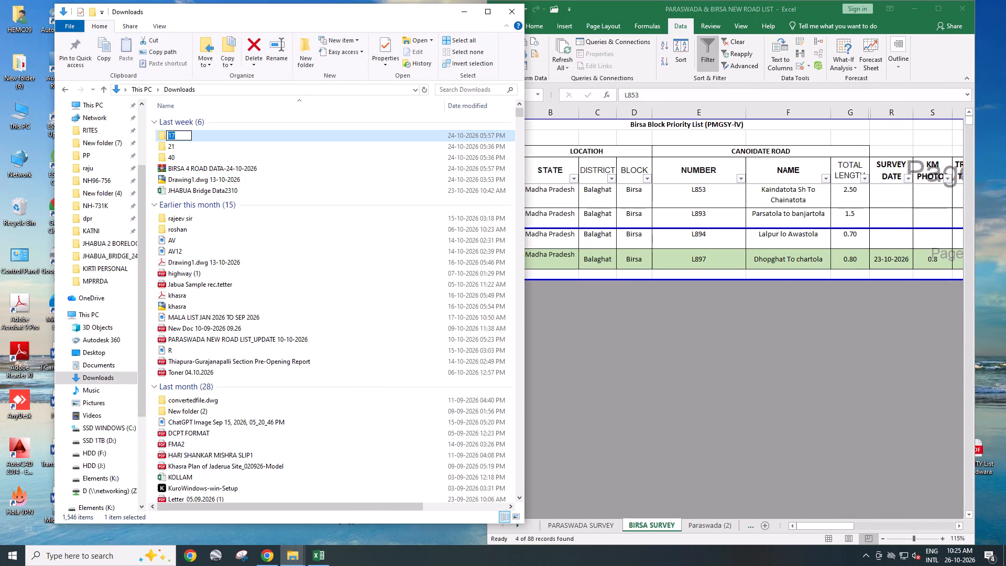
text(l853)
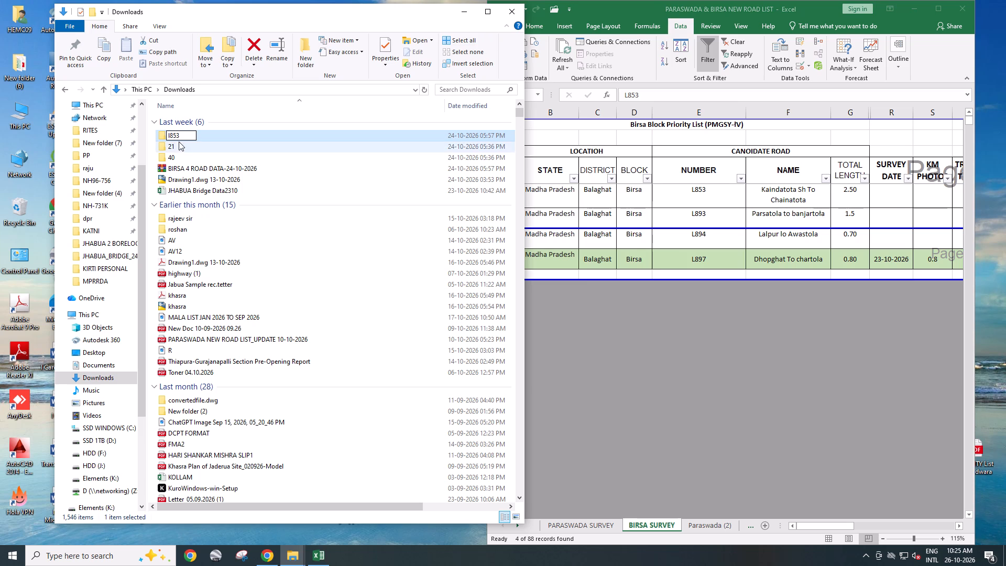
click(169, 136)
key(BackSpace)
key(l)
key(BackSpace)
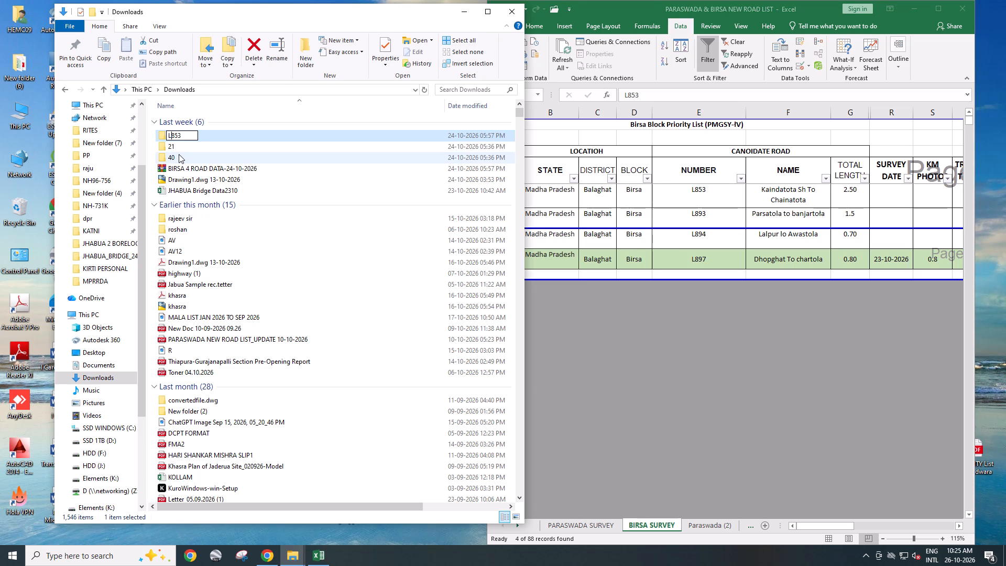
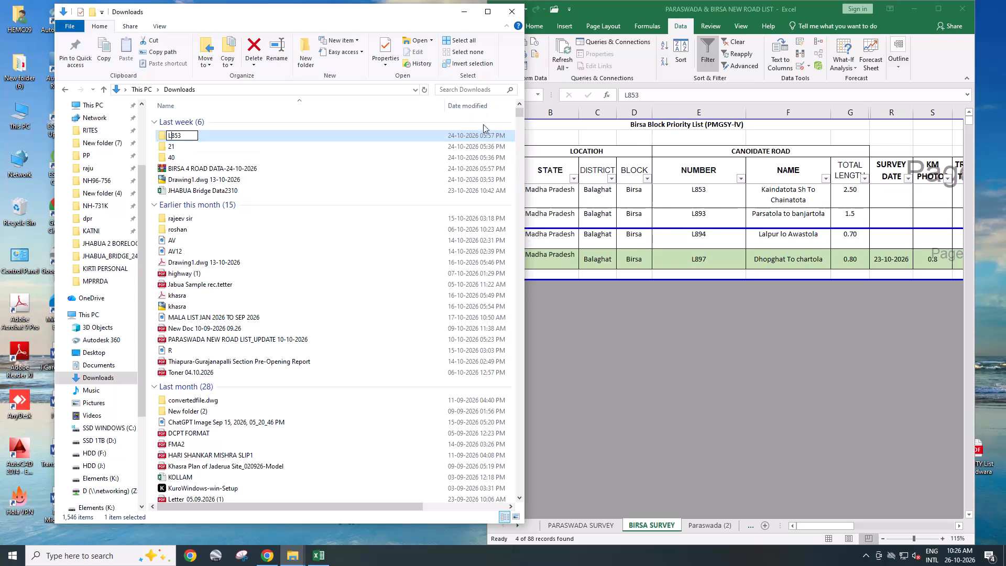
Rename folder 21 in Downloads as L893, following the road number in the Sr. No. 21 row of BIRSA SURVEY.
drag(419, 12, 400, 7)
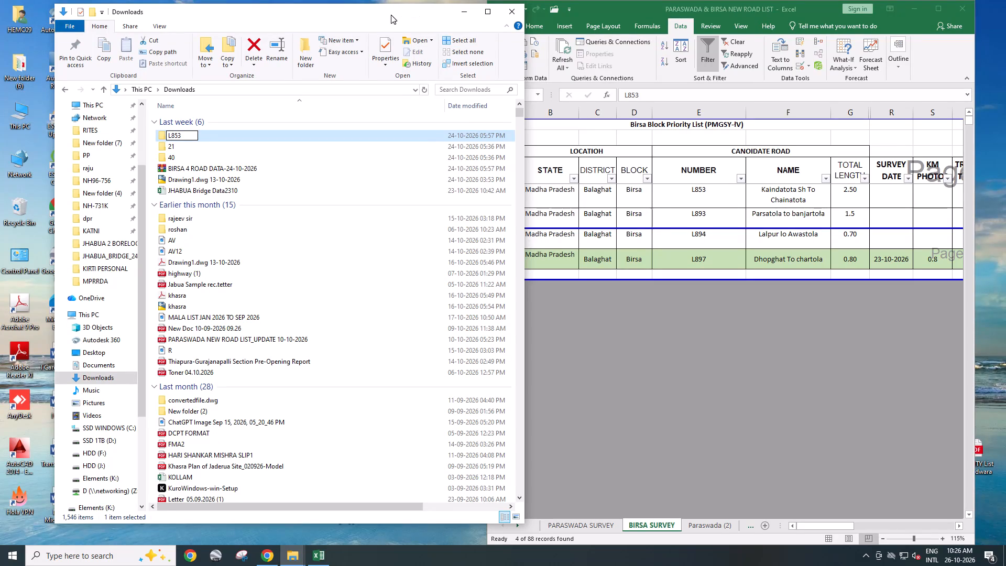
drag(390, 15, 359, 15)
drag(325, 8, 331, 9)
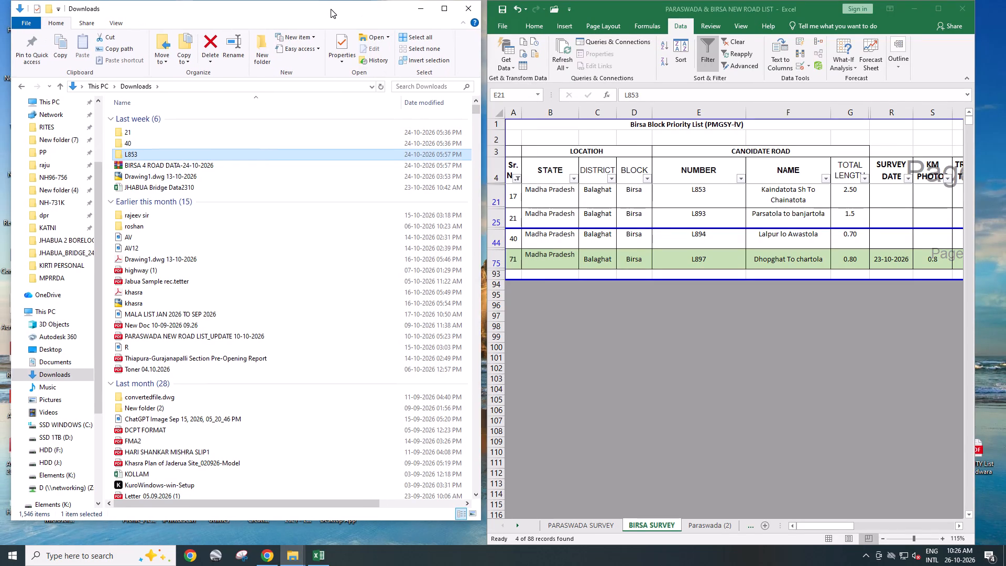
drag(331, 9, 338, 12)
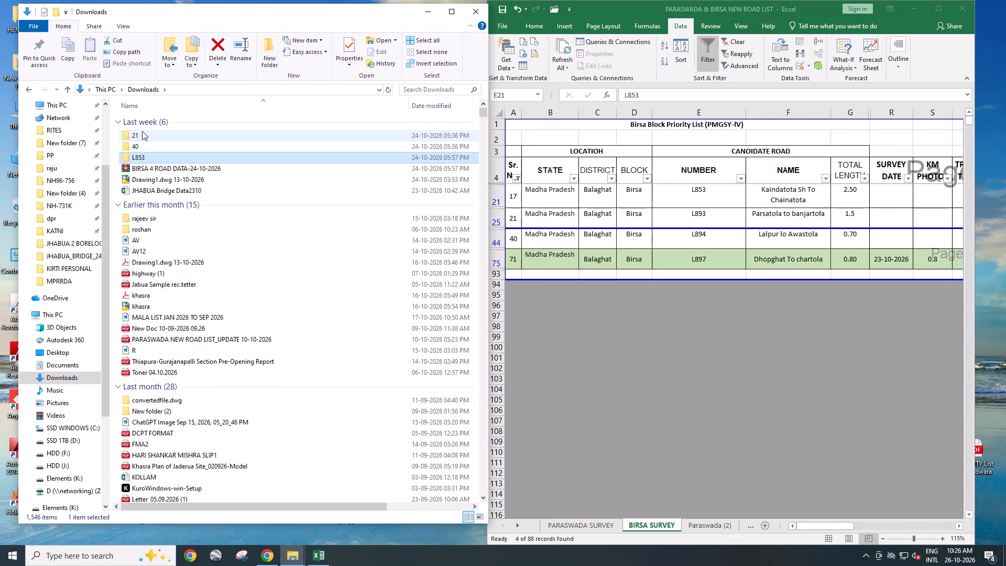
click(145, 137)
key(F2)
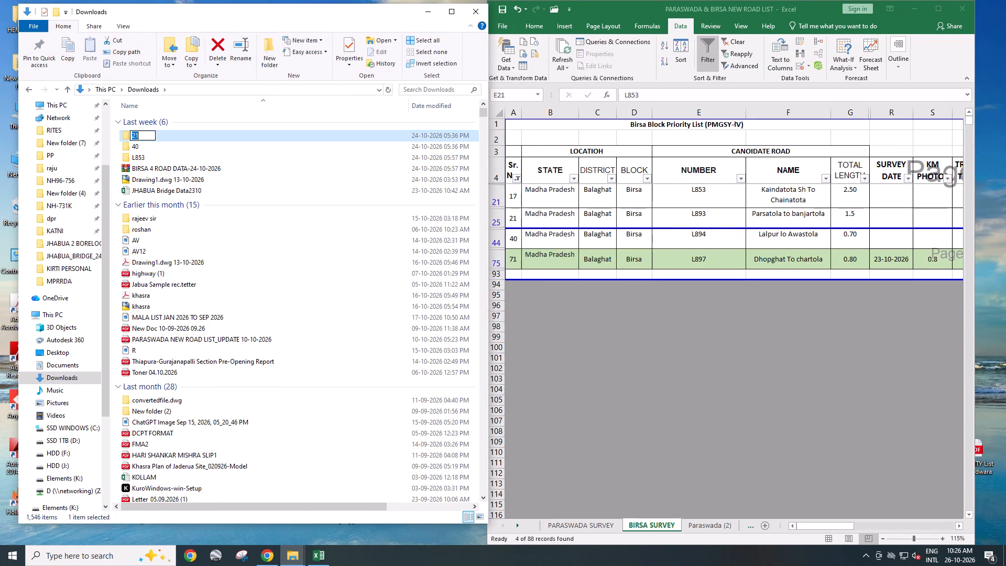
key(l)
text(893)
click(145, 149)
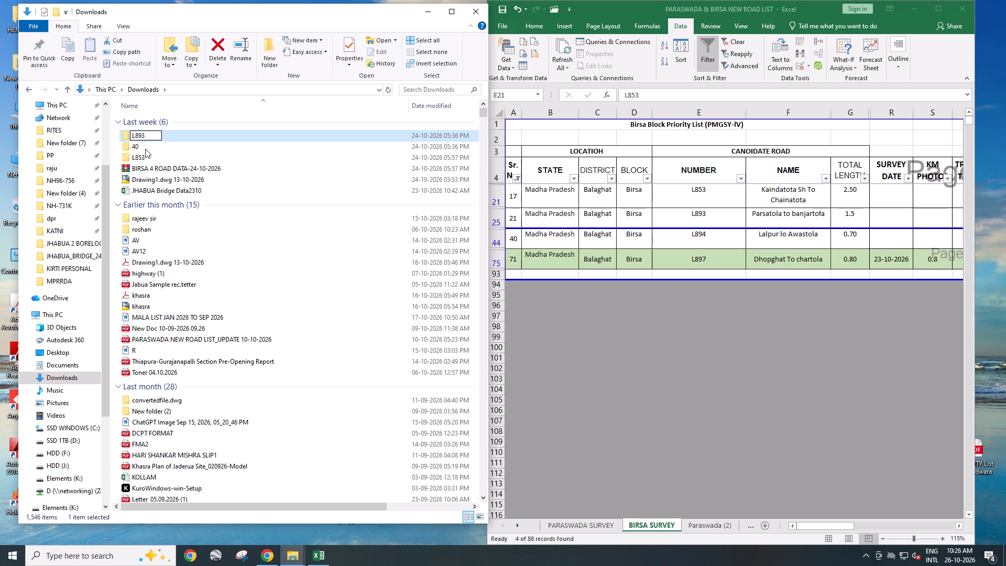
Rename folder 40 in Downloads as L894, following the road number in the Sr. No. 40 row of BIRSA SURVEY.
key(F2)
click(141, 139)
key(F2)
key(l)
text(894)
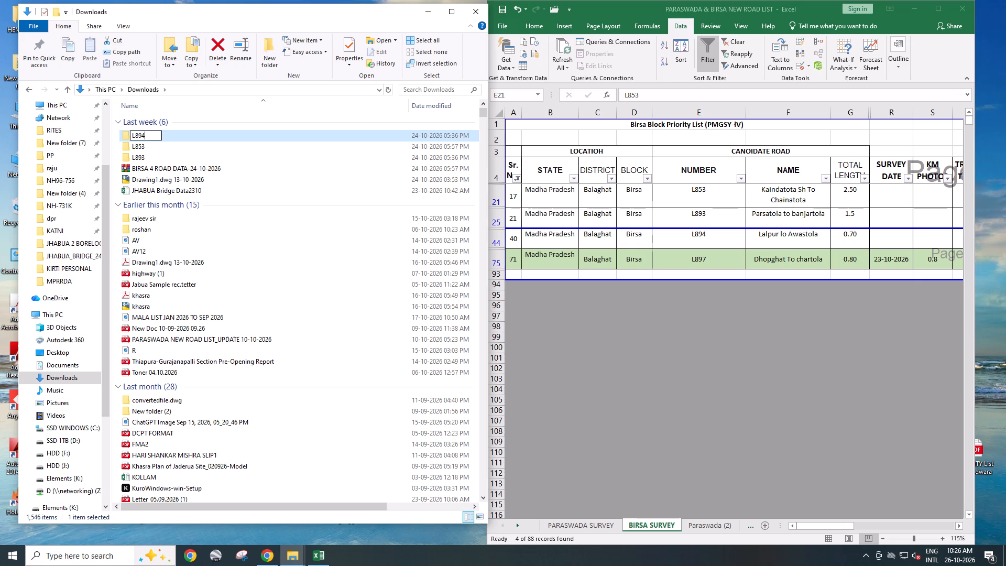
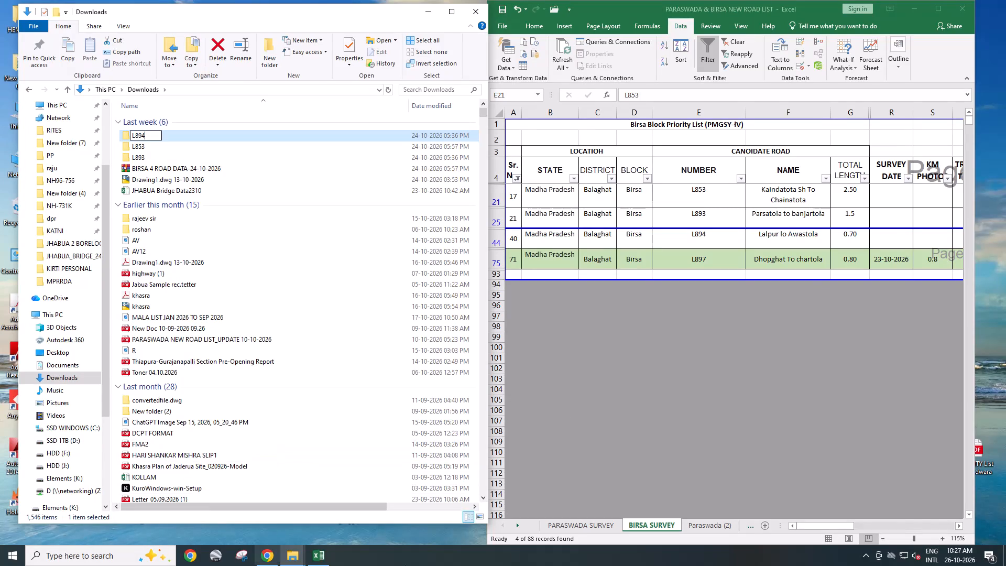
Rename folder L853 in Downloads as L853_Kaindatota Sh To Chainatota, copying the road name from the Sr. No. 17 row of BIRSA SURVEY.
click(779, 178)
click(777, 192)
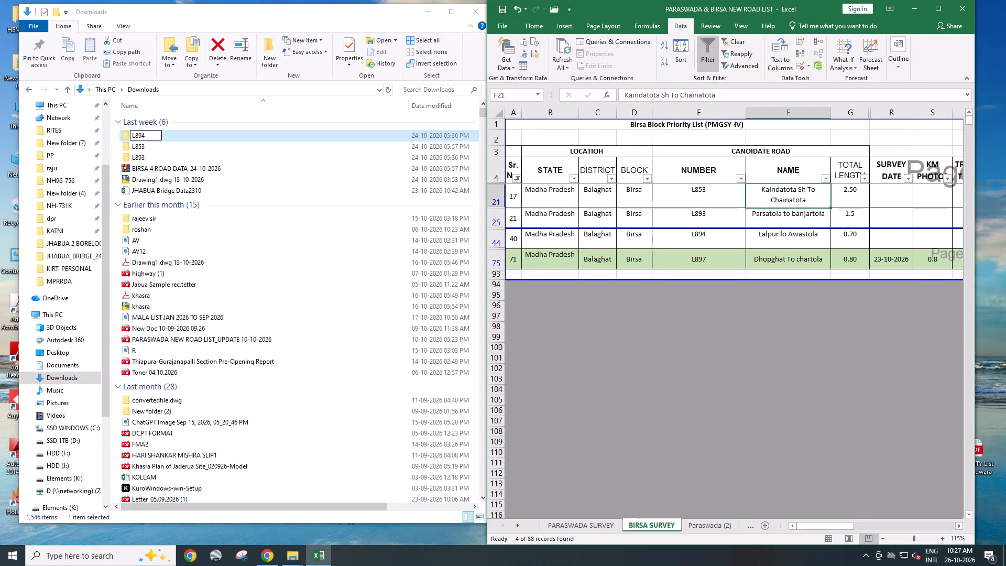
click(735, 93)
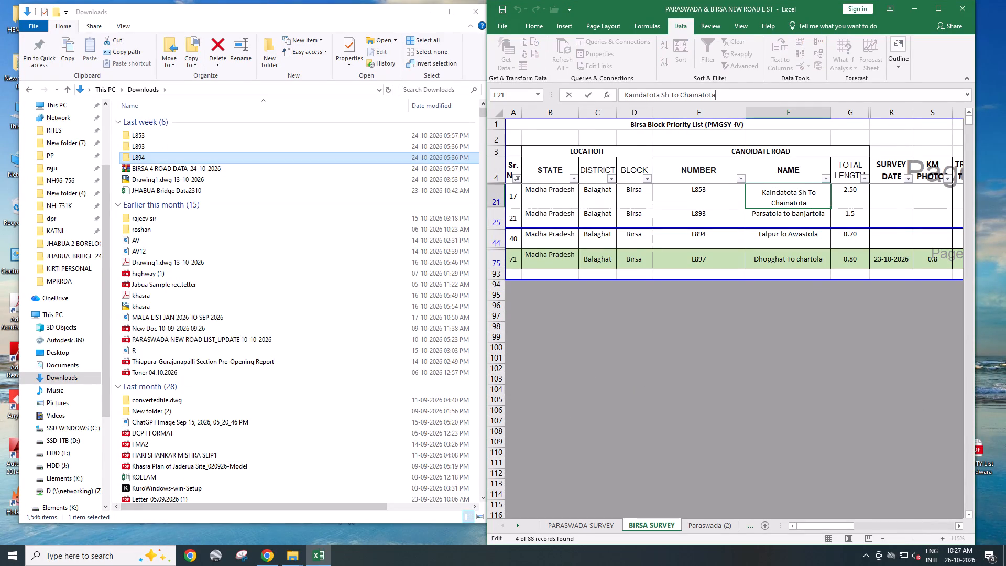
drag(734, 93, 583, 96)
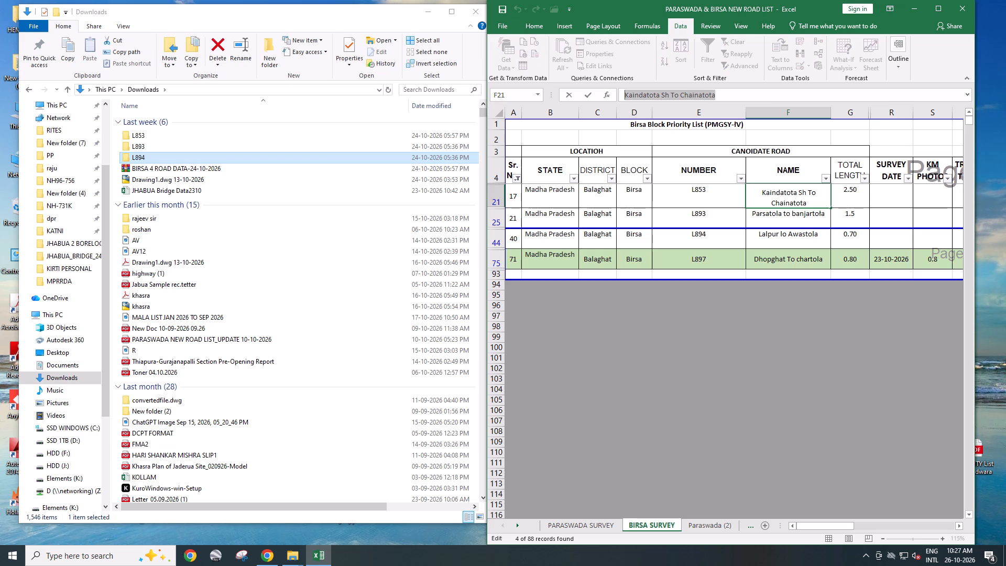
drag(583, 96, 531, 103)
key(ctrl+c)
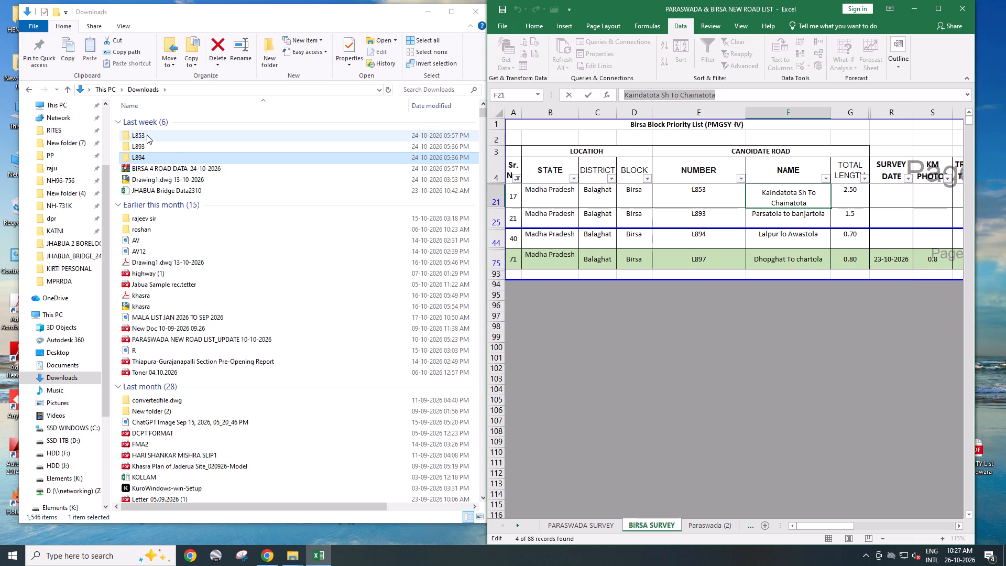
click(147, 135)
key(F2)
click(154, 135)
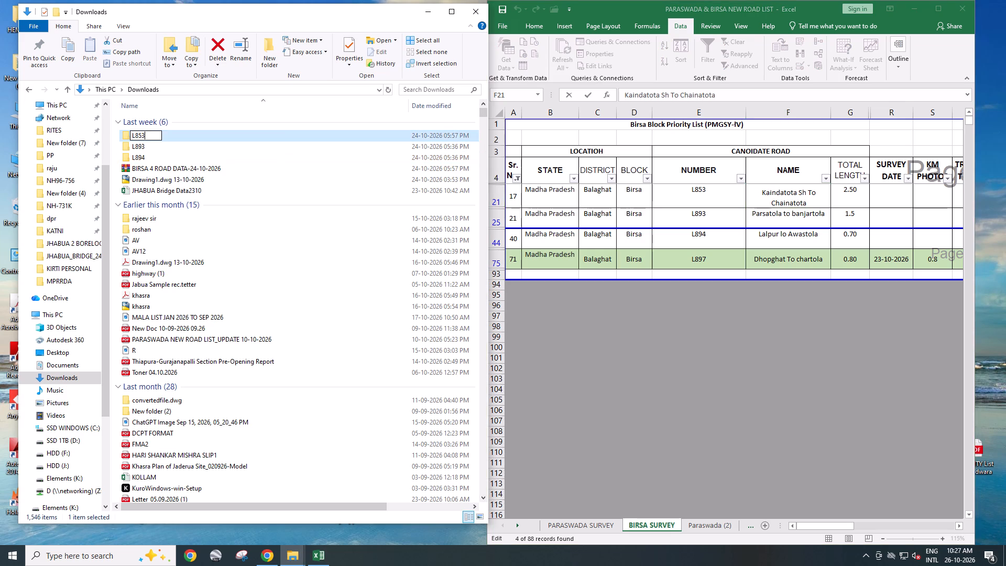
key(shift+underscore)
key(ctrl+v)
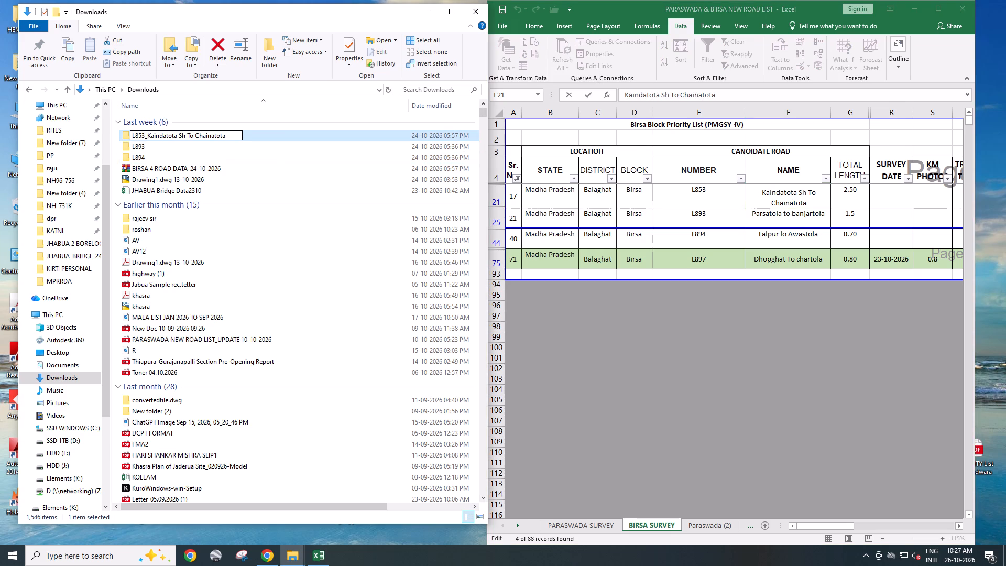
Rename folder L893 as L893-Parsatola to banjartola, copying the road name from the Sr. No. 21 row of BIRSA SURVEY.
click(767, 220)
click(768, 220)
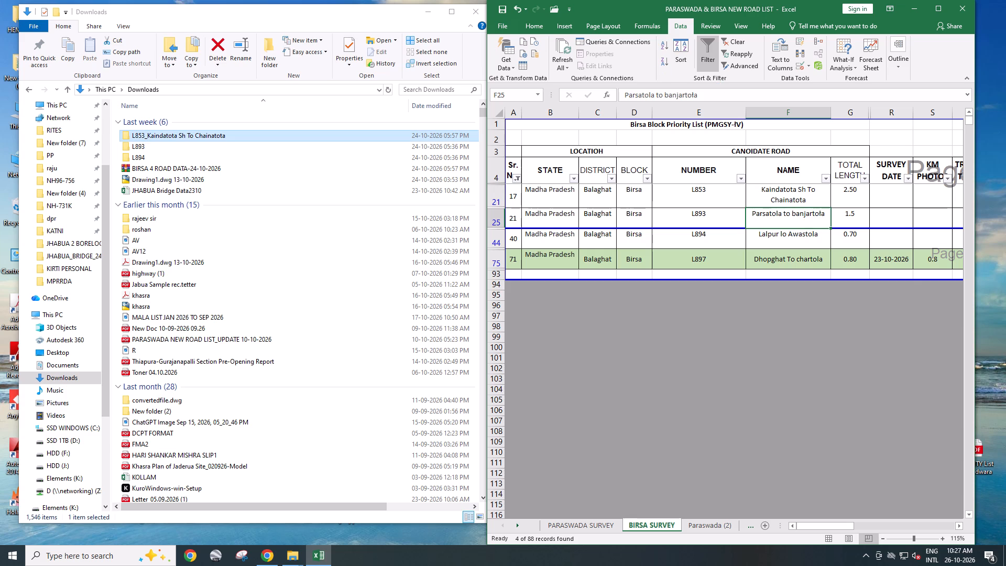
drag(706, 93, 545, 99)
key(ctrl+c)
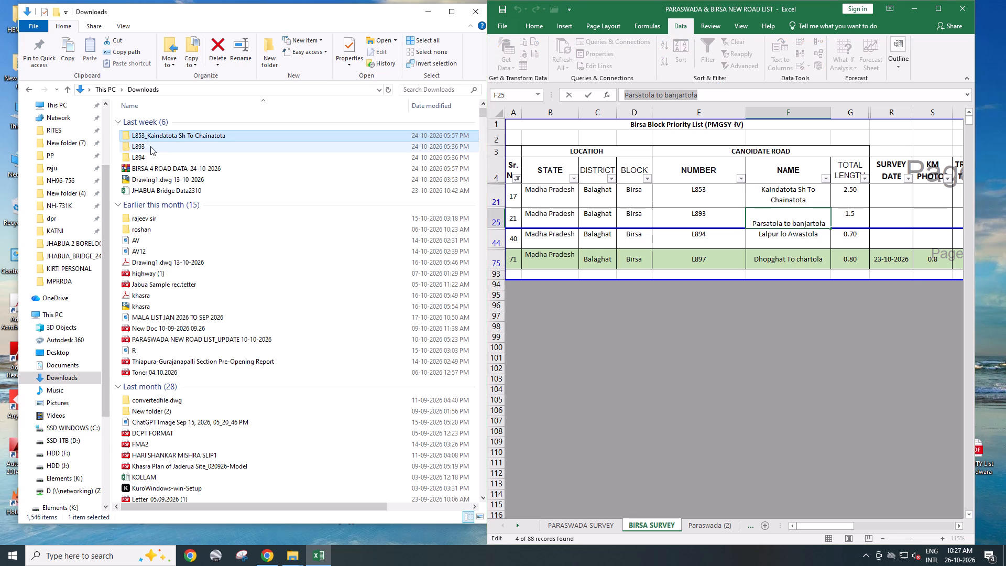
click(150, 146)
key(F2)
click(150, 146)
key(minus)
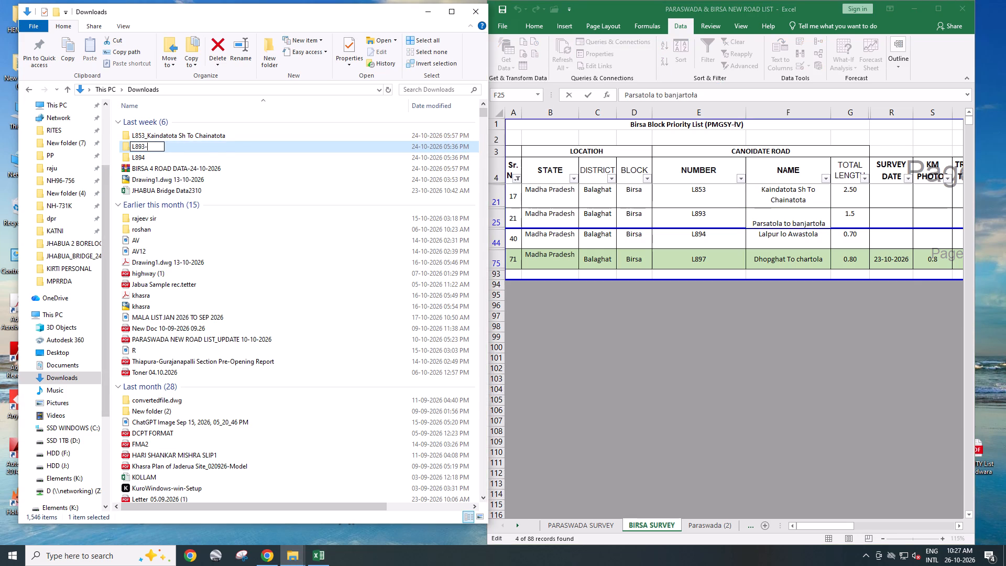
key(ctrl+v)
Rename folder L894 as L894_Lalpur lo Awastola, copying the road name from the Sr. No. 40 row of BIRSA SURVEY.
click(779, 238)
click(767, 236)
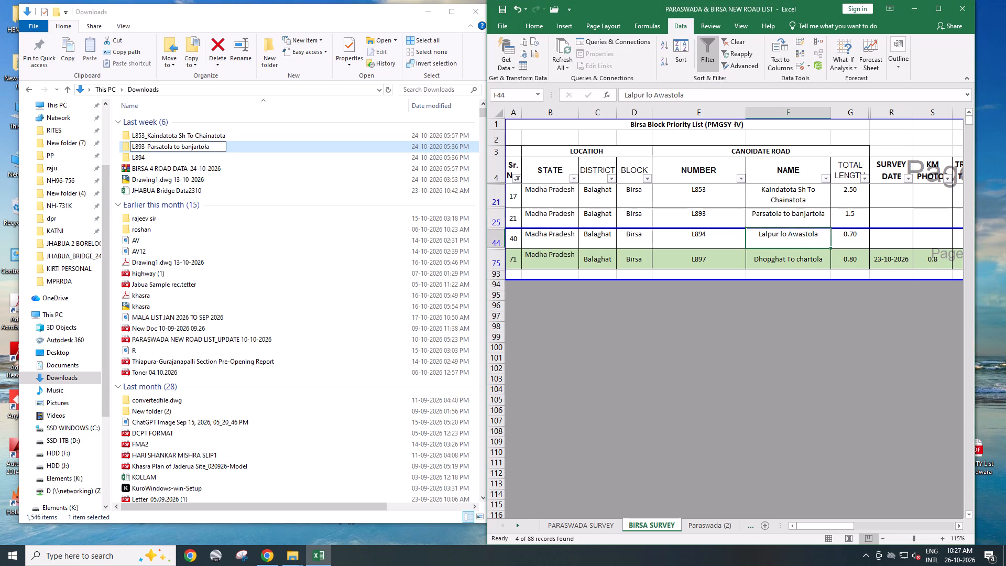
drag(693, 100, 582, 82)
key(ctrl+c)
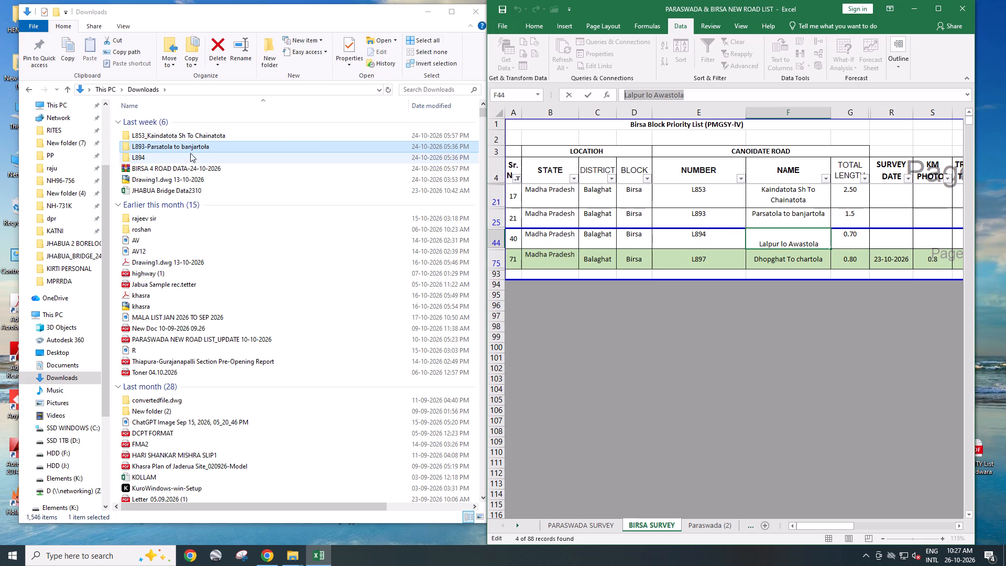
click(152, 161)
key(F2)
click(149, 157)
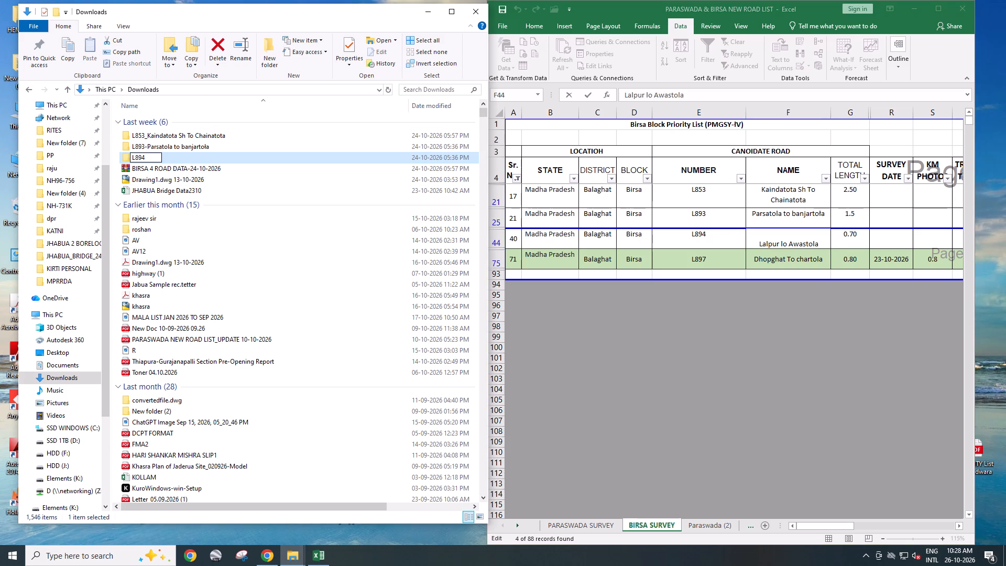
key(shift+underscore)
key(ctrl+v)
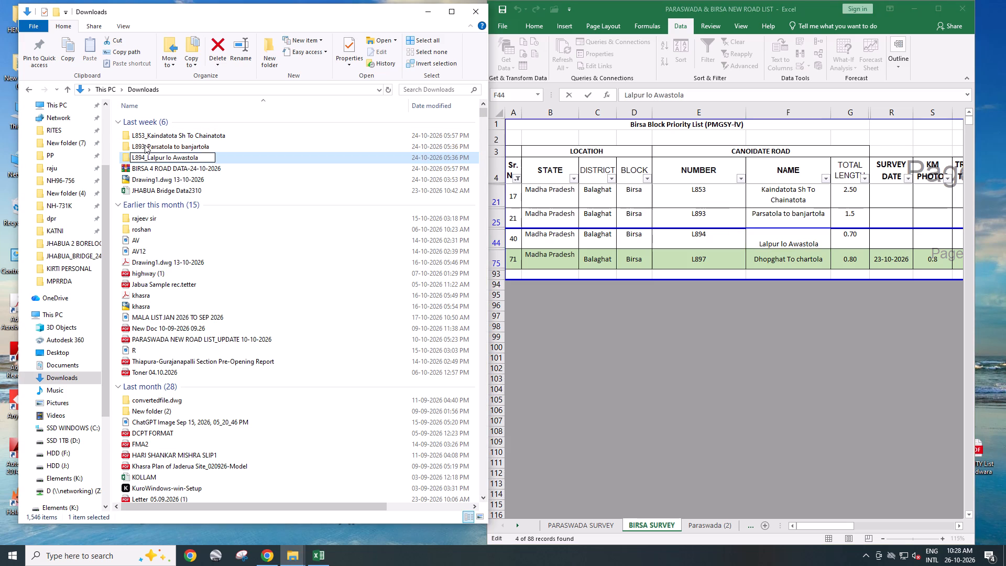
Replace the hyphen in the L893 folder name with an underscore, giving L893_Parsatola to banjartola.
click(146, 146)
key(F2)
click(146, 146)
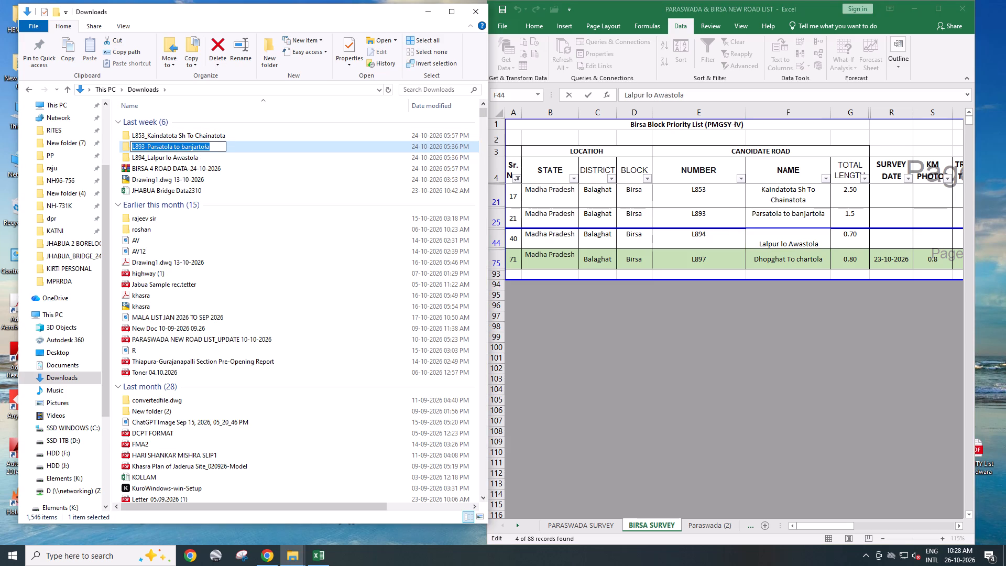
click(147, 147)
key(BackSpace)
key(shift+underscore)
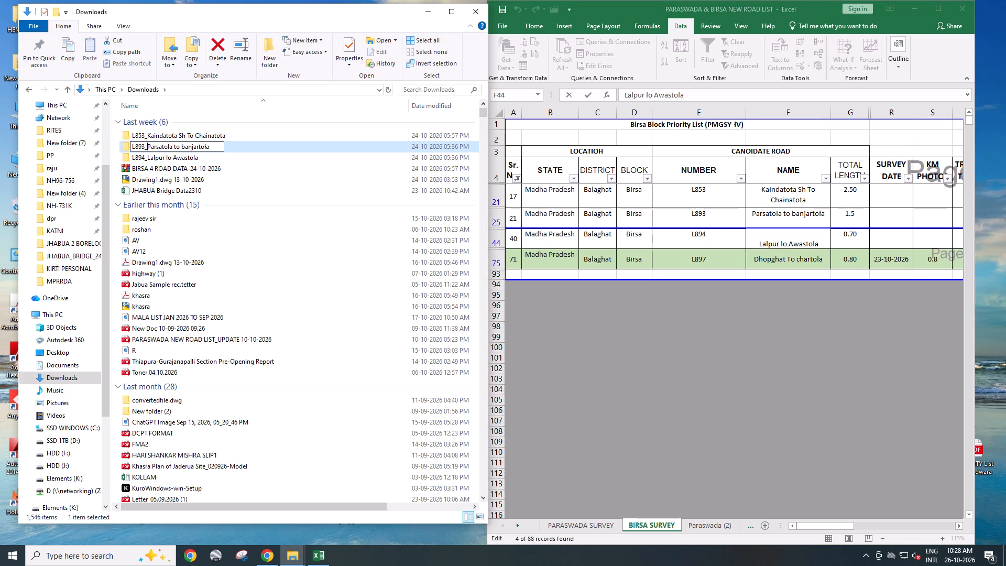
click(199, 180)
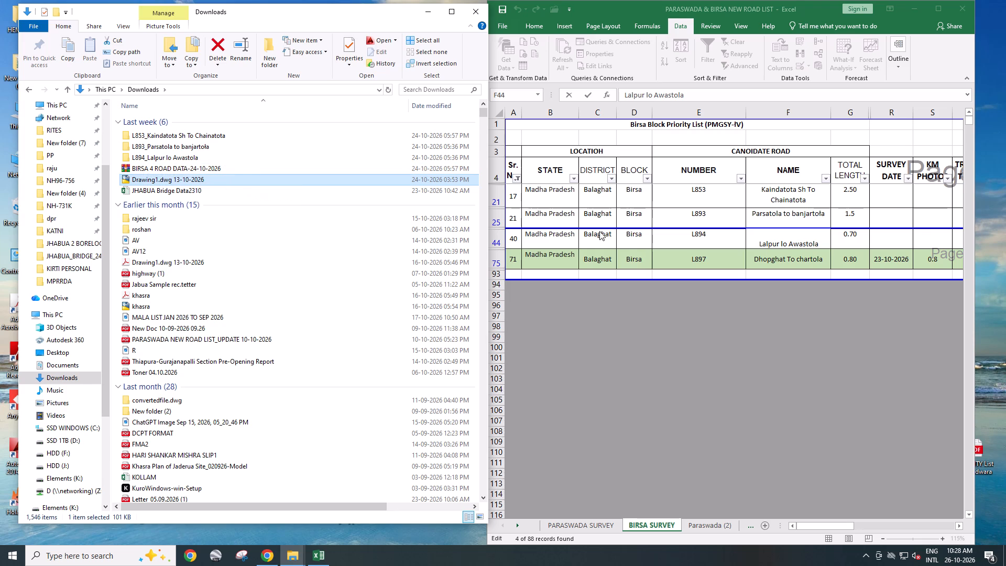
Delete the acad, acaddoc, kml (1) and SL-17 BAK files from the SL-17 subfolder of the L853 road folder.
double_click(165, 135)
double_click(149, 122)
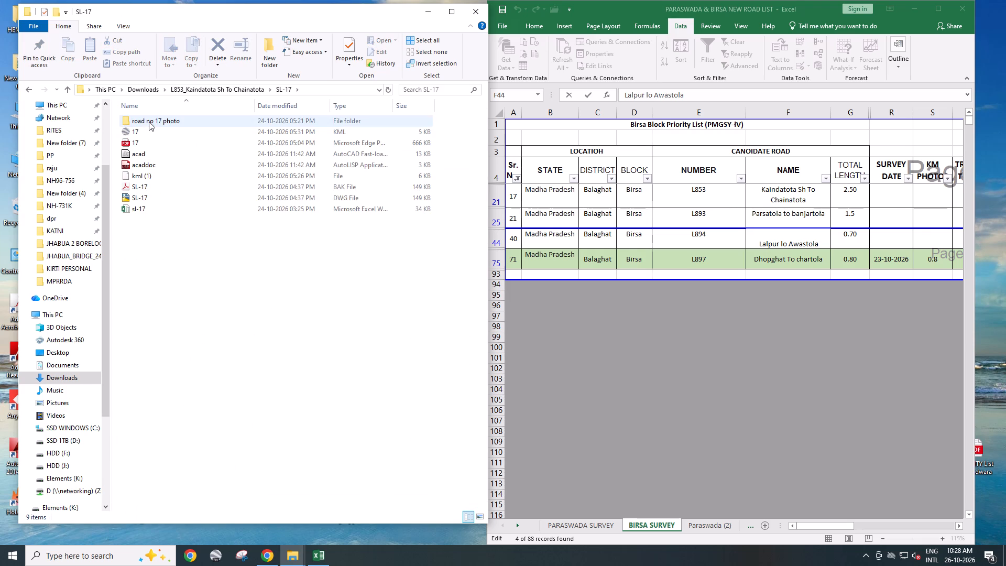
click(140, 151)
ctrl+click(143, 162)
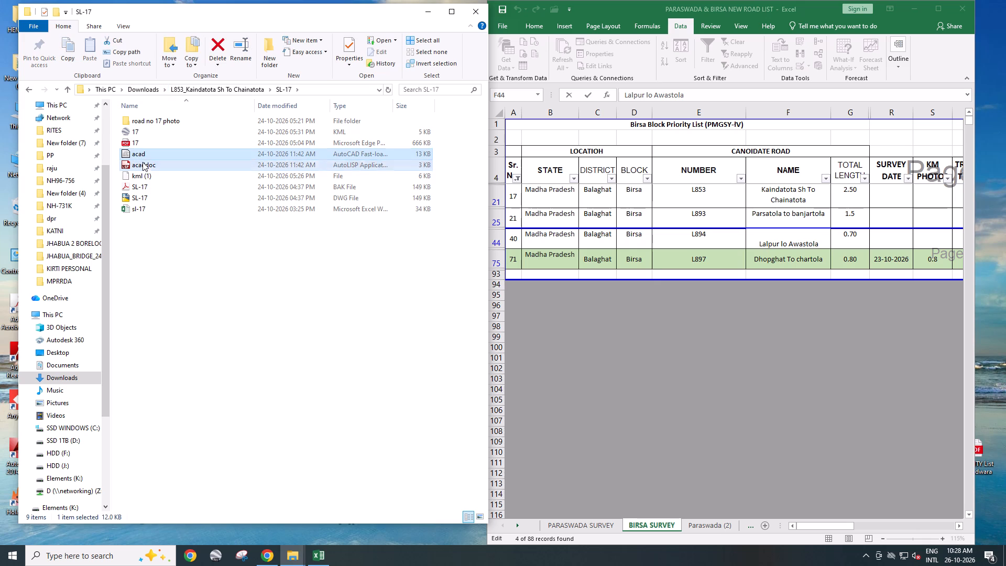
ctrl+click(144, 176)
ctrl+click(146, 188)
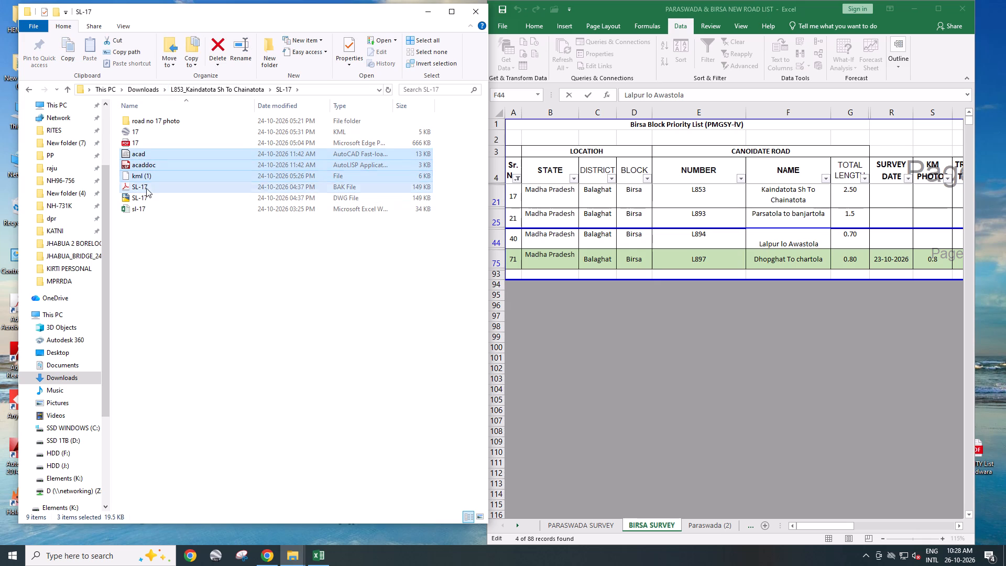
key(Delete)
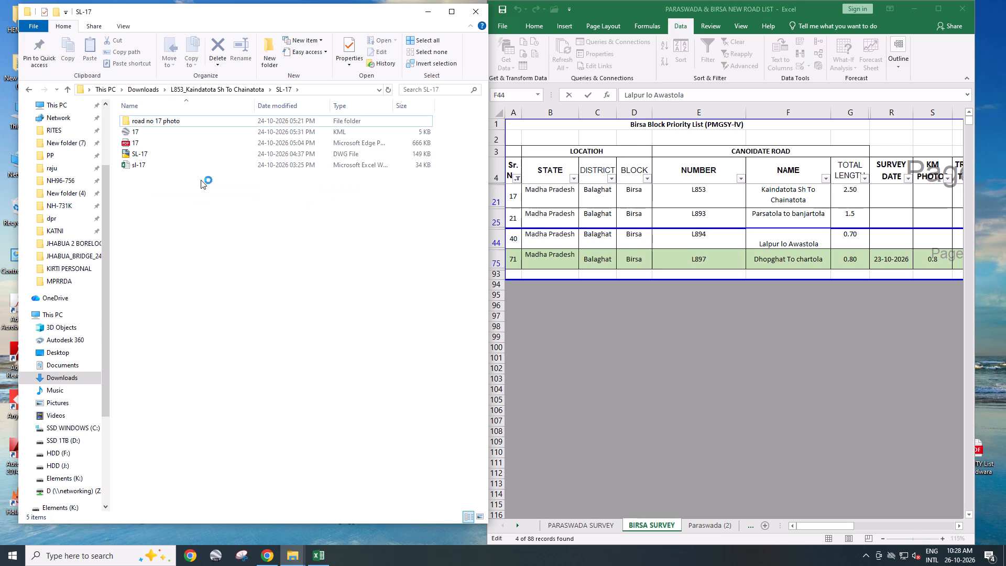
Rename the SL-17 subfolder as L853_Kaindatota Sh To Chainatota, copying the name of its parent folder.
click(221, 88)
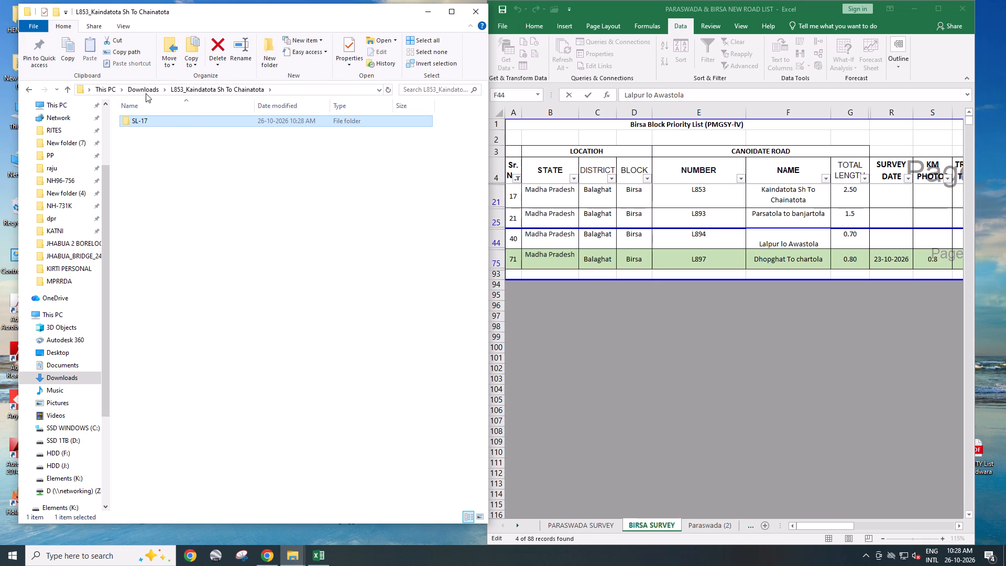
click(146, 93)
key(F2)
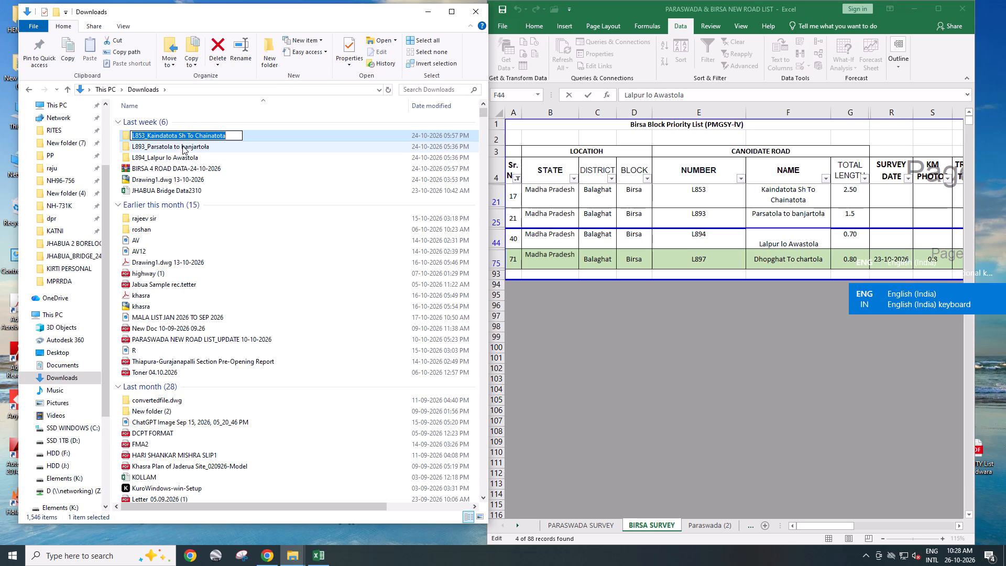
key(ctrl+c)
click(171, 147)
double_click(168, 136)
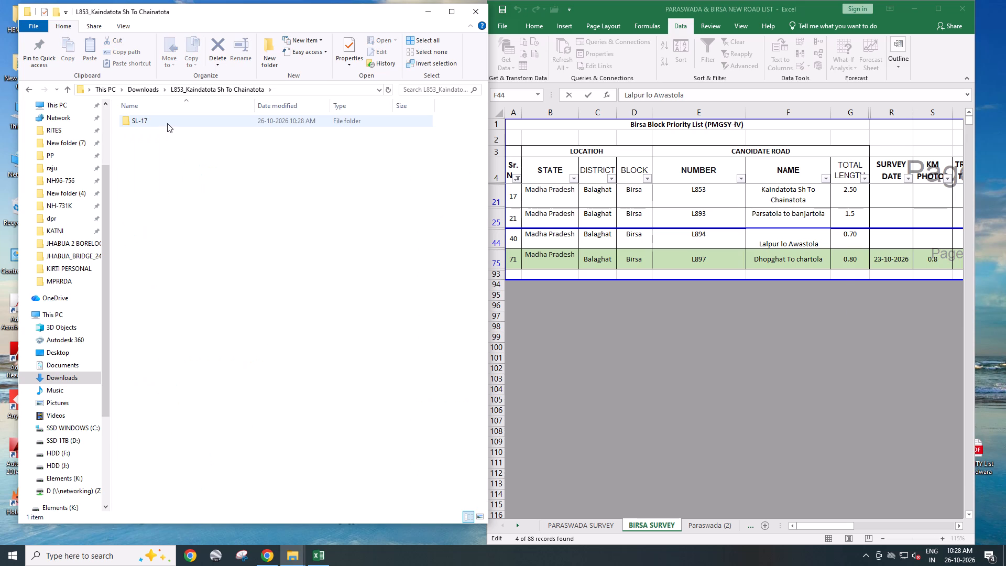
click(167, 123)
key(F2)
key(ctrl+v)
click(183, 157)
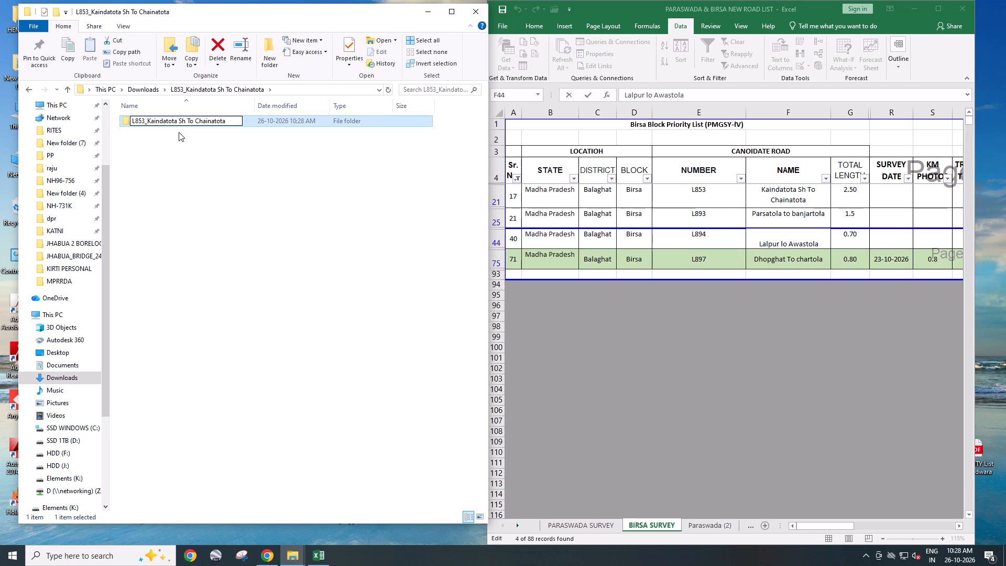
Inside that subfolder, rename the road no 17 photo folder as L853_Kaindatota Sh To Chainatota KM PHOTOS.
double_click(245, 122)
click(157, 116)
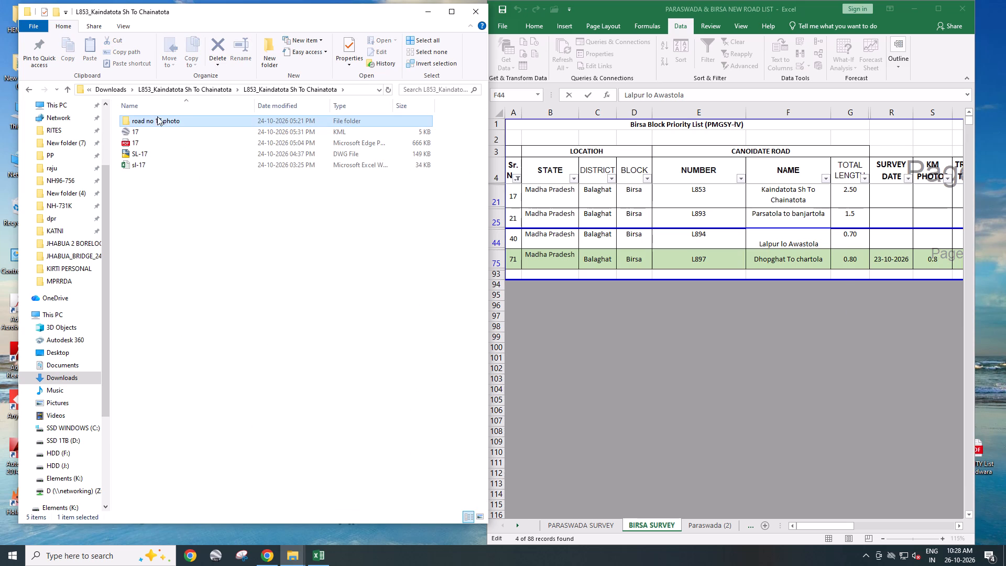
key(F2)
key(ctrl+v)
key(space)
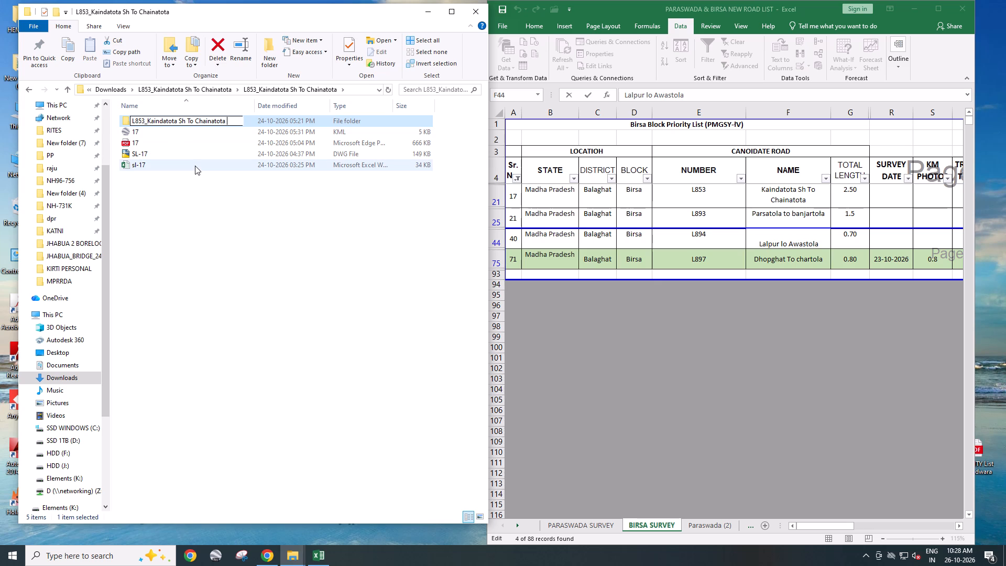
text(KM PHOTOS)
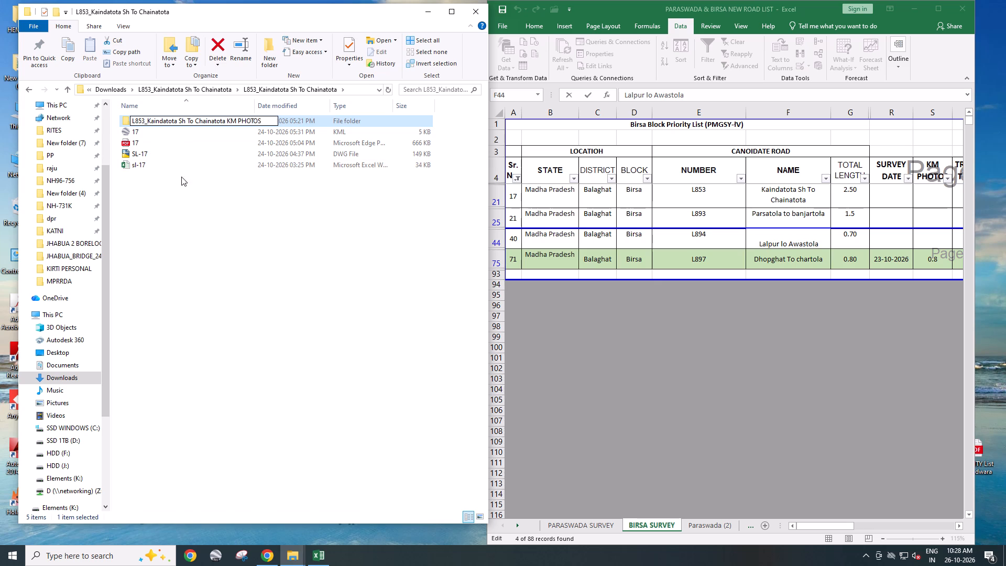
Rename the SL-17 DWG drawing and the sl-17 Excel file as L853_Kaindatota Sh To Chainatota.
click(145, 155)
key(F2)
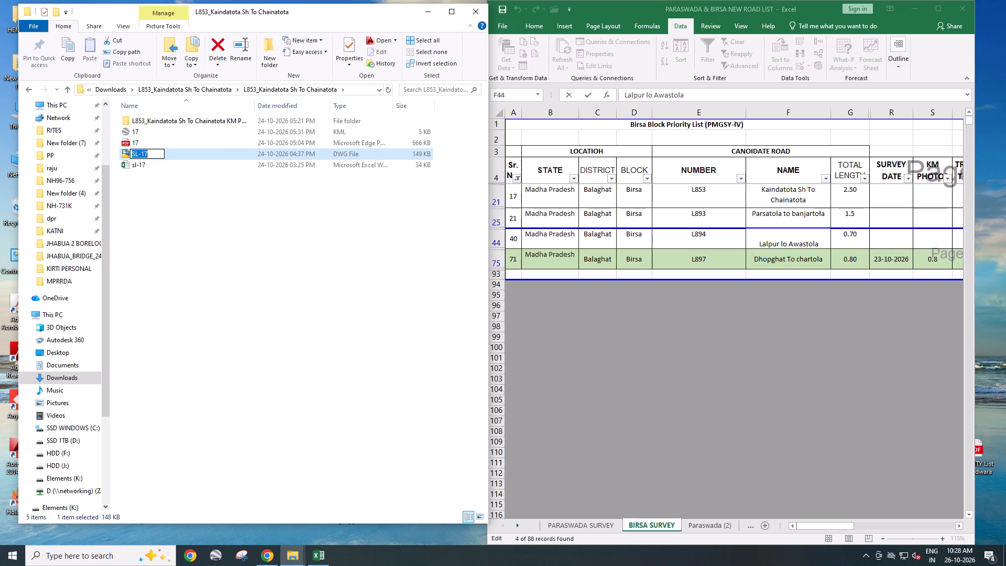
key(ctrl+v)
click(152, 165)
key(F2)
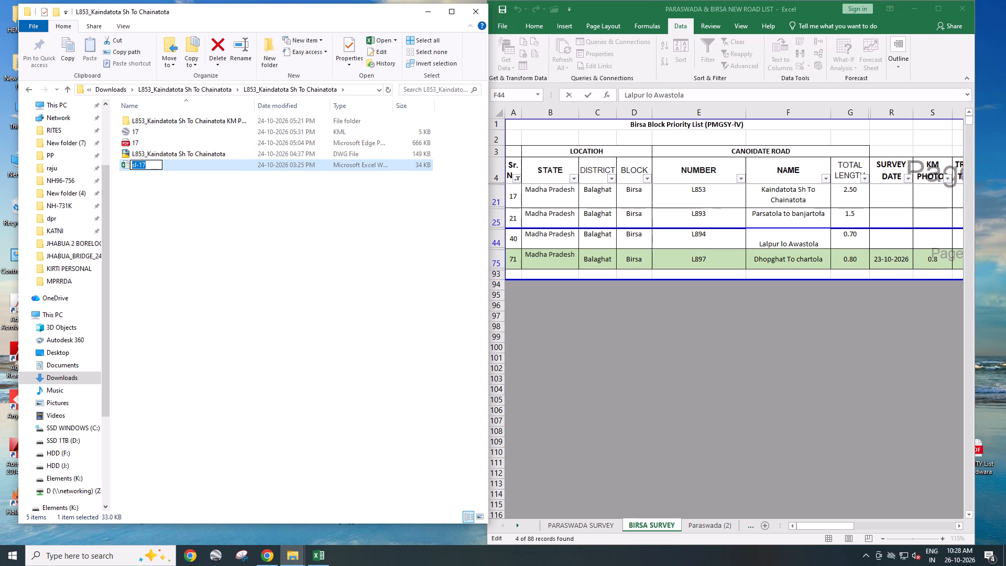
key(ctrl+v)
Rename the PDF file 17 as L853 TRANSECT WALK.
click(145, 145)
key(F2)
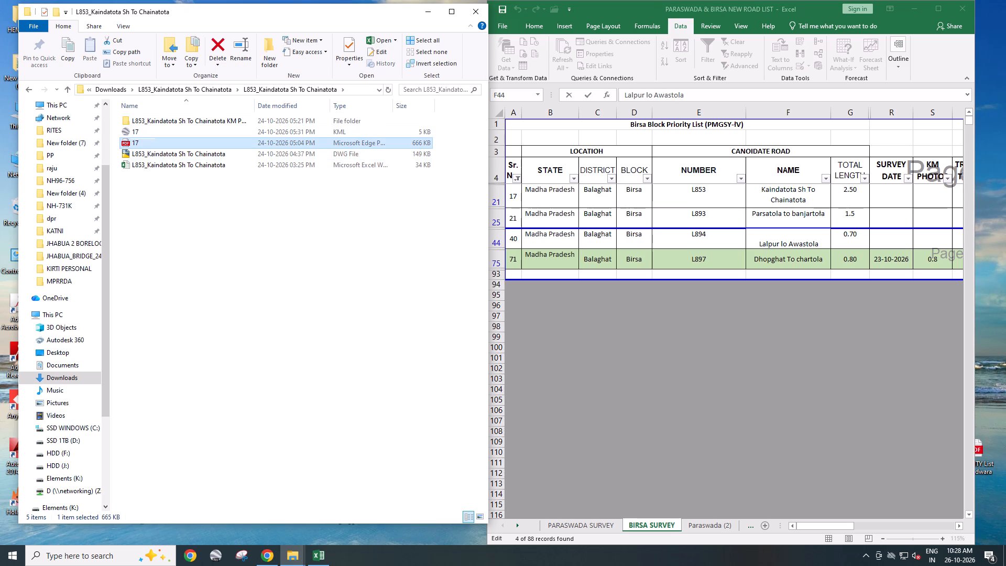
key(l)
text(853 TRANSECT WALK)
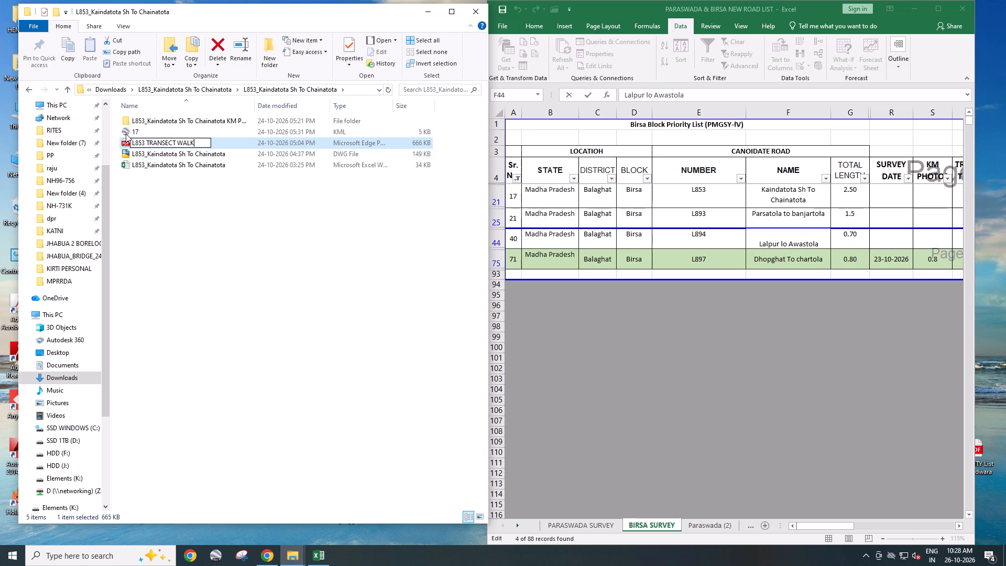
Rename the KML file 17 as L853.
click(140, 132)
key(F2)
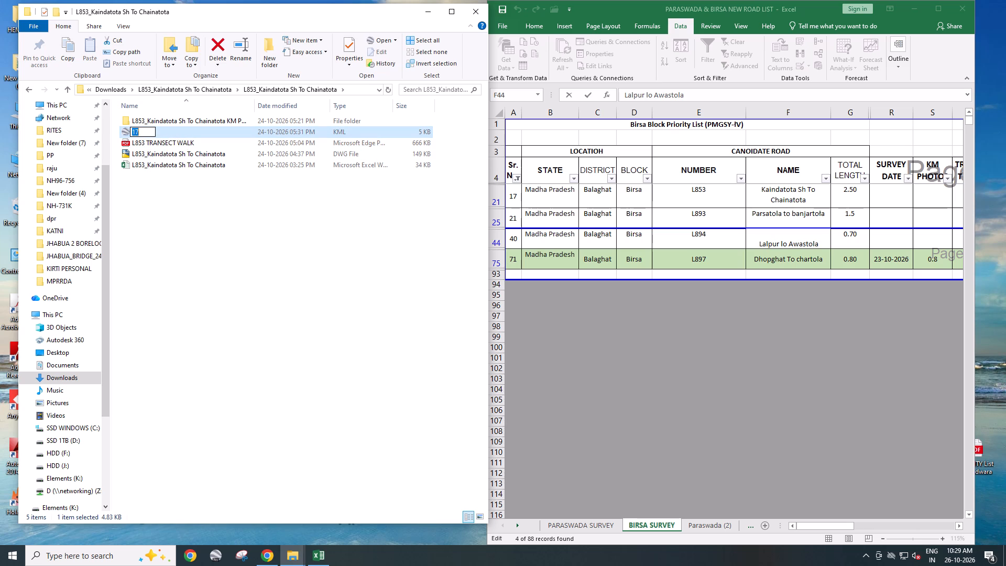
key(l)
text(853)
click(173, 200)
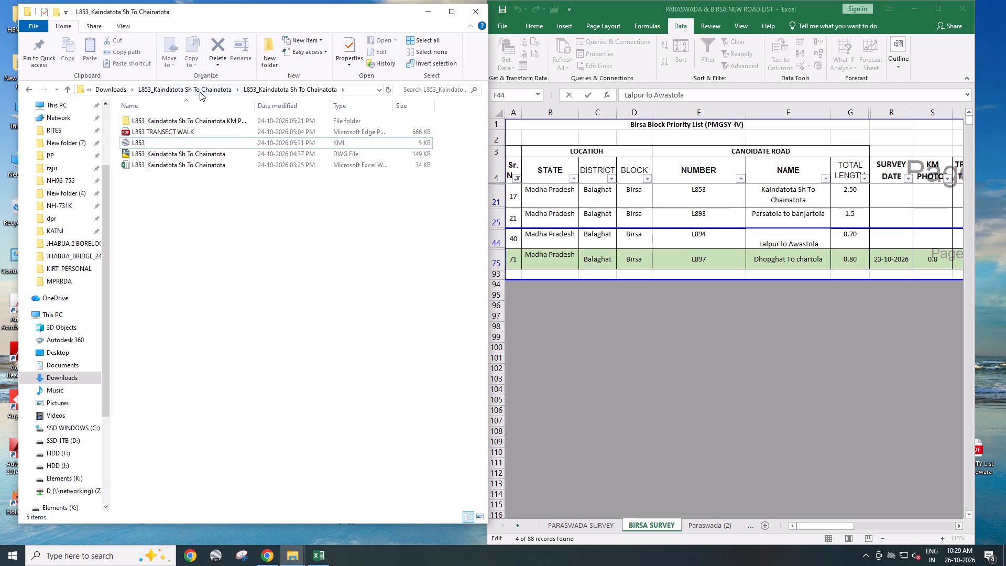
Return to the Downloads folder from the L853 subfolder.
click(200, 92)
click(152, 89)
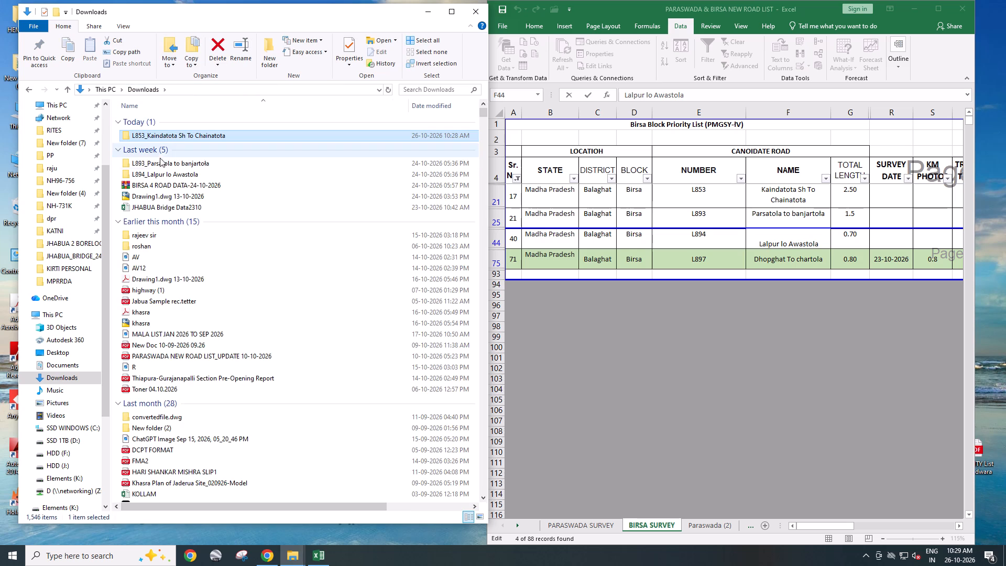
Open the L853_Kaindatota Sh To Chainatota KM PHOTOS folder inside the renamed L853 road folder to check its chainage photos.
click(160, 161)
double_click(168, 134)
double_click(165, 126)
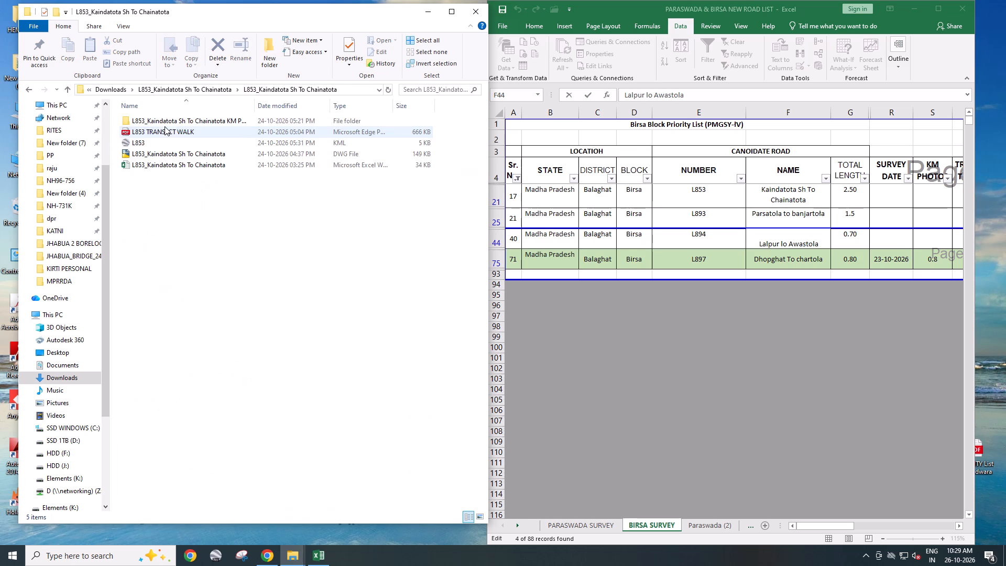
double_click(165, 121)
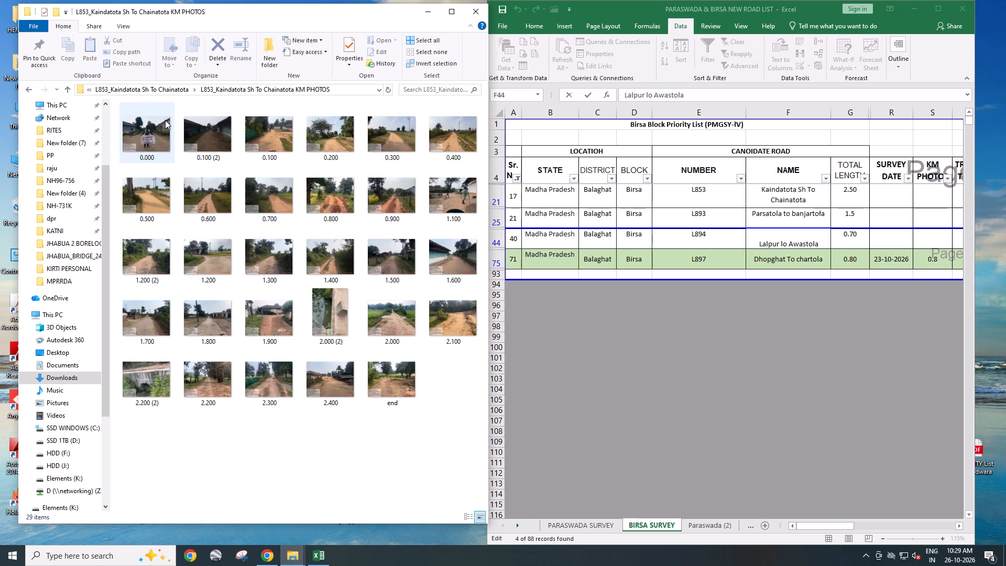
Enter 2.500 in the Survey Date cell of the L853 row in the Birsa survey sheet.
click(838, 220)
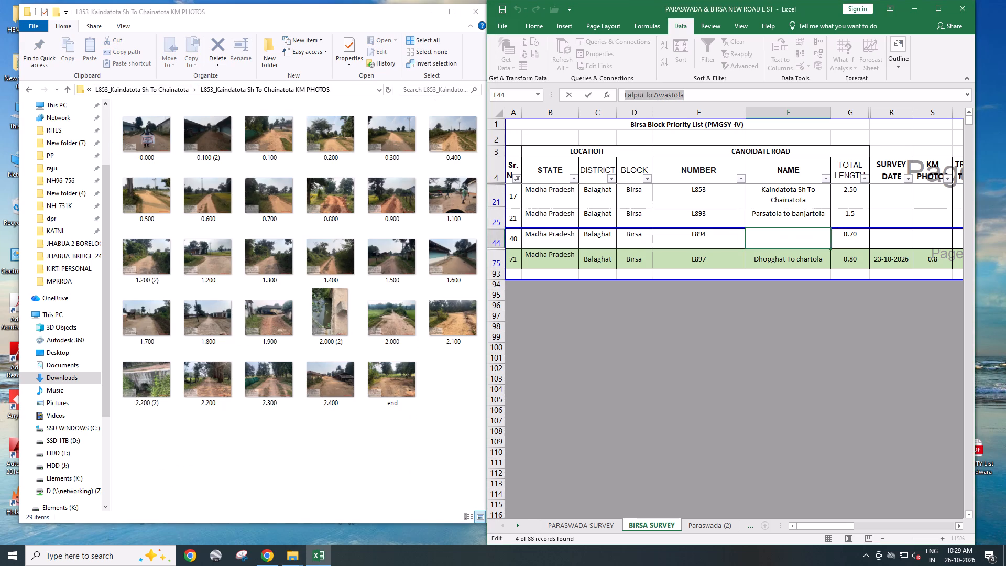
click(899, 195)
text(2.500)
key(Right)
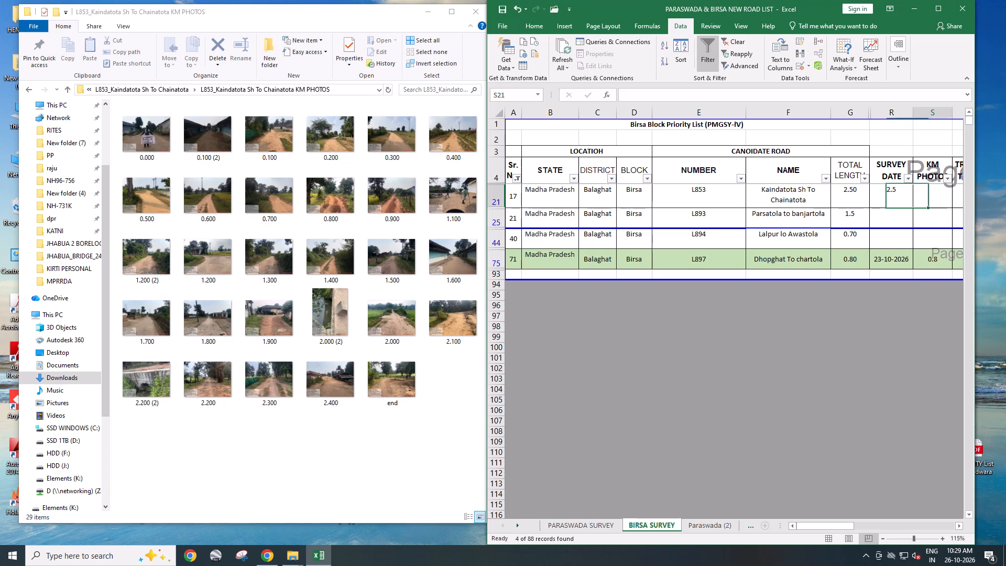
Go back to the L853 file list and set the L853 row's survey date to 24-10-2026 in the survey sheet.
click(171, 90)
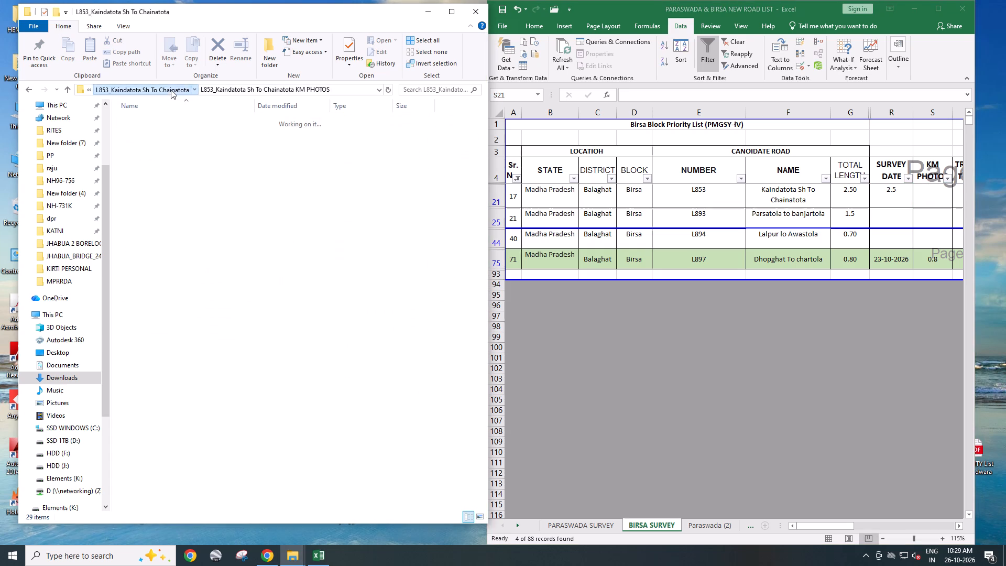
click(906, 203)
click(895, 200)
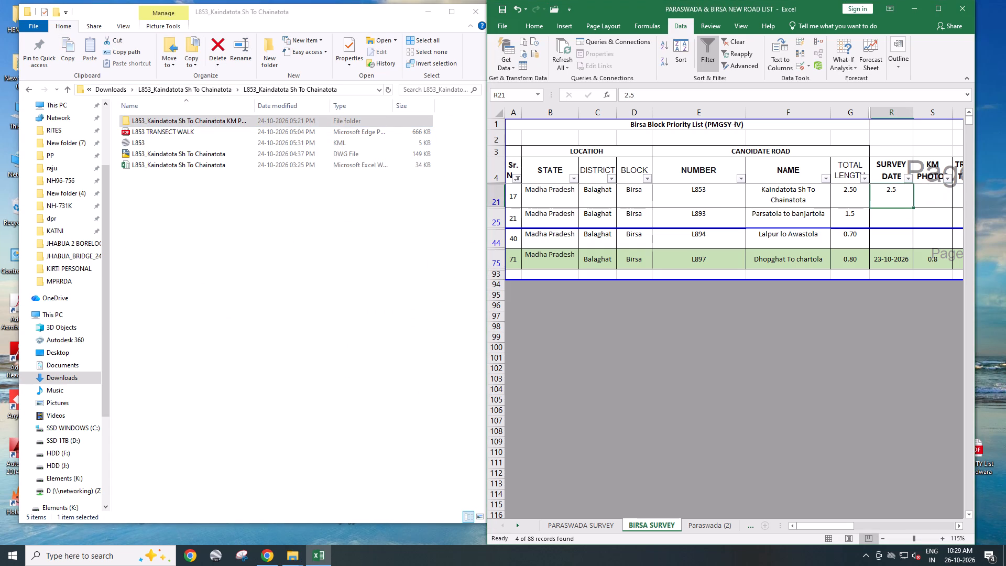
text(24)
text(-410-202)
key(BackSpace)
key(BackSpace)
key(BackSpace)
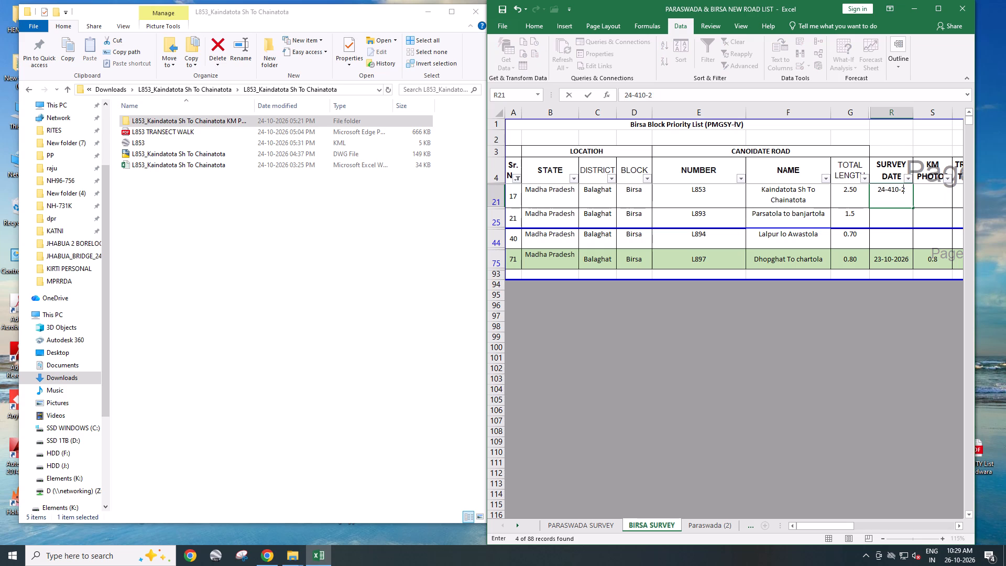
key(BackSpace)
key(BackSpace)
key(BackSpace)
key(BackSpace)
text(10-2026)
key(Right)
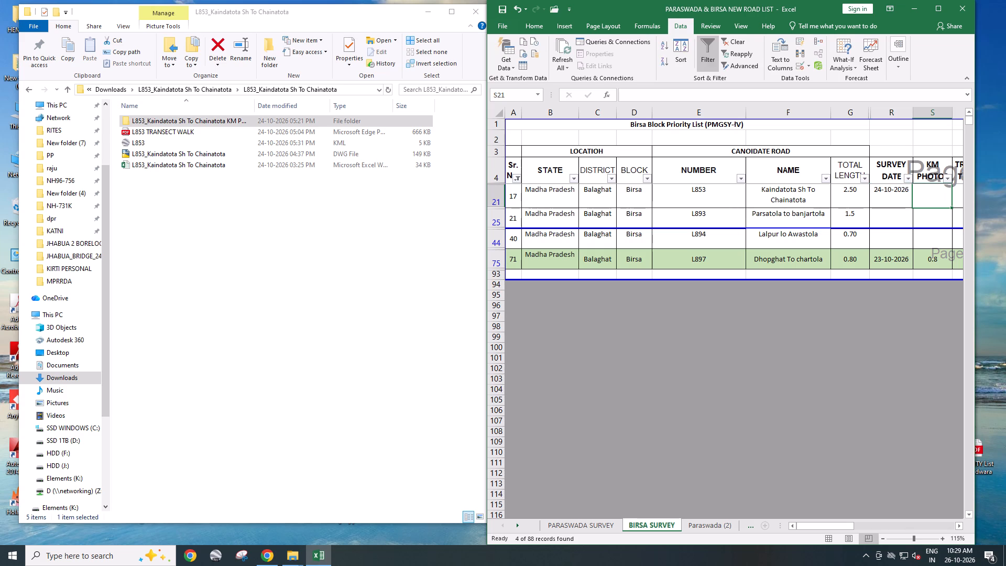
Enter 2.500 as the KM Photo value in the L853 row.
text(2.)
text(50)
key(0)
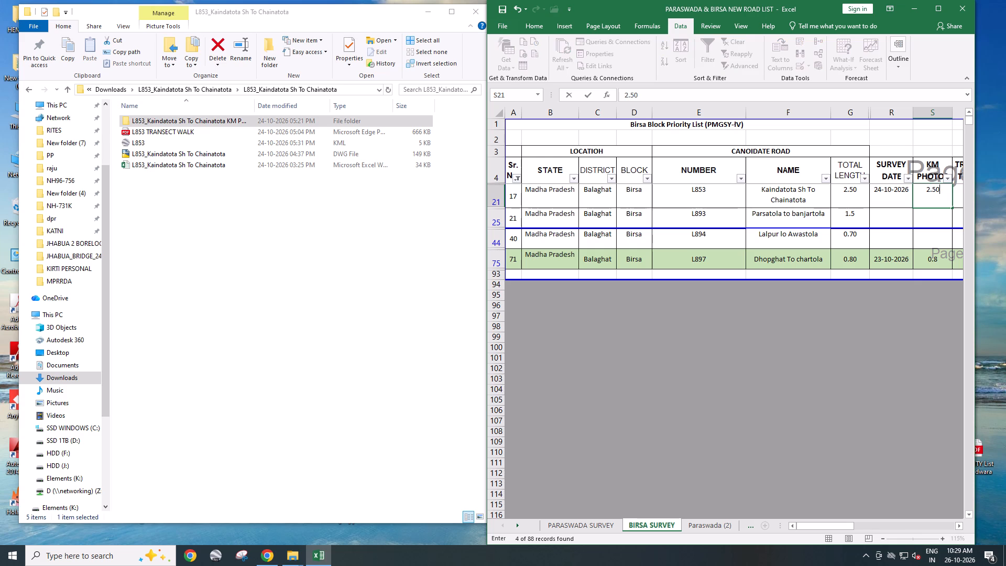
Open the L853 TRANSECT WALK PDF from the L853 folder.
double_click(204, 130)
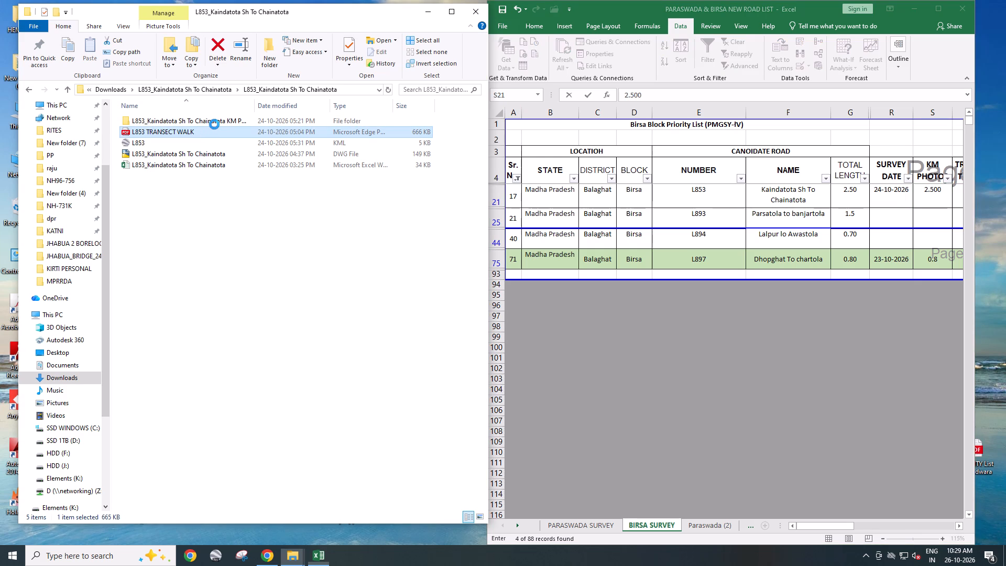
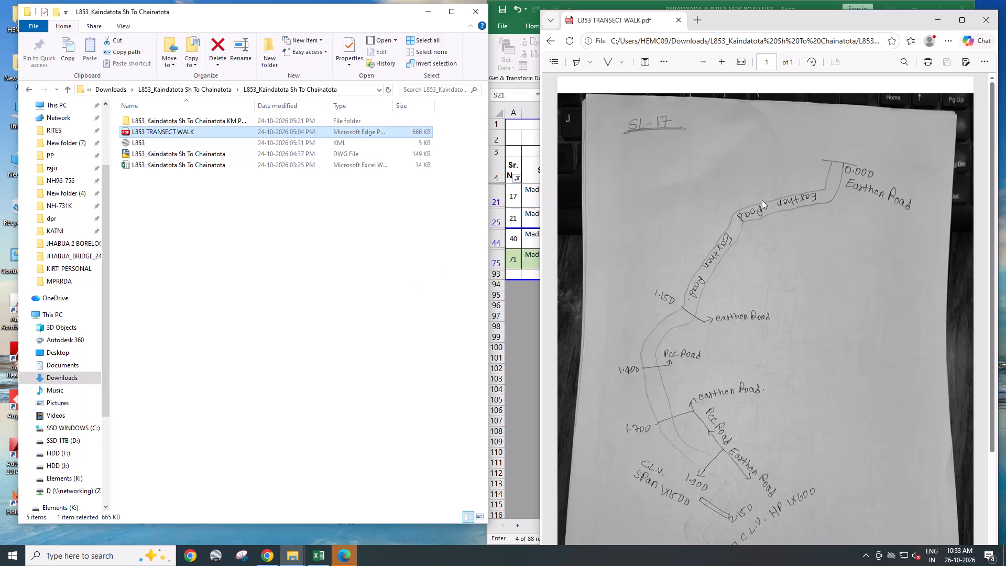
Find the road's end chainage in the L853 transect walk PDF, close it, and enter 2.840 in the L853 row's Transect Sheet cell.
scroll(725, 456, down, 3)
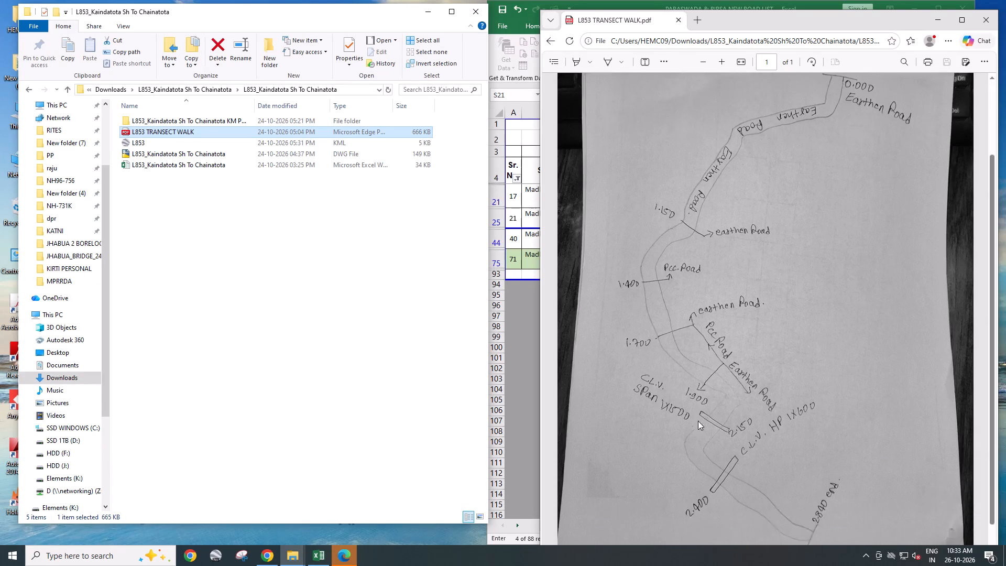
scroll(698, 421, down, 3)
scroll(698, 415, up, 1)
scroll(698, 415, down, 1)
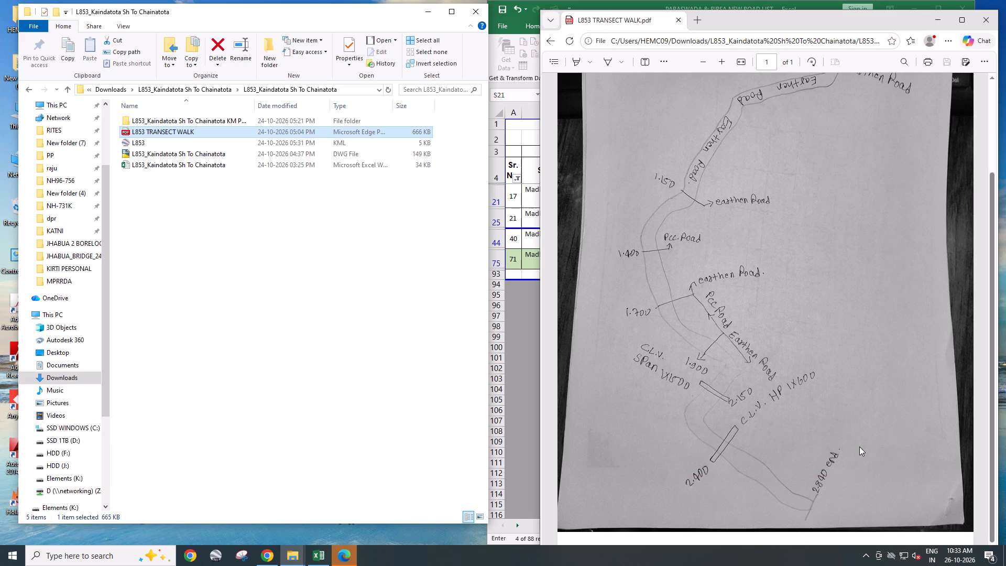
scroll(859, 447, down, 2)
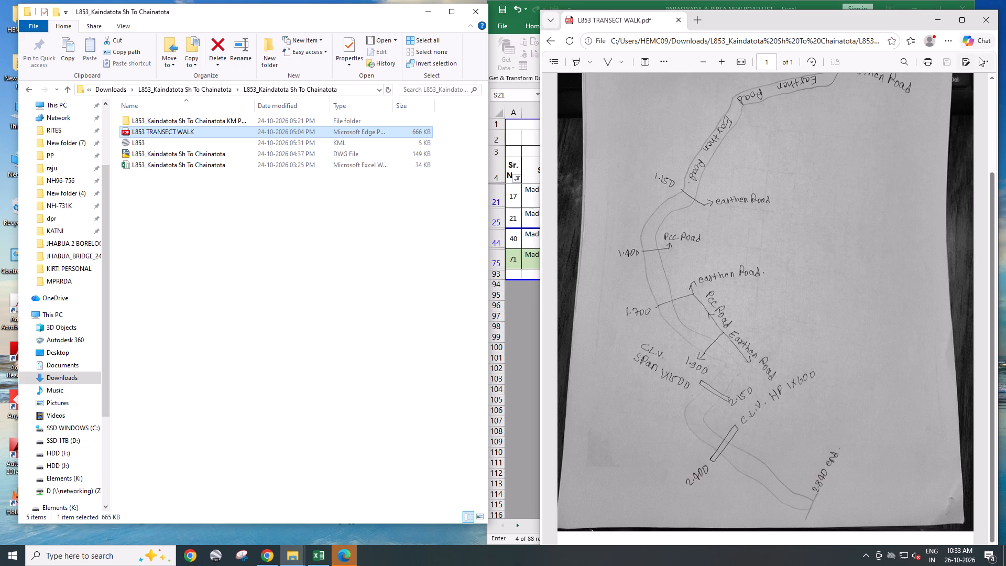
click(977, 14)
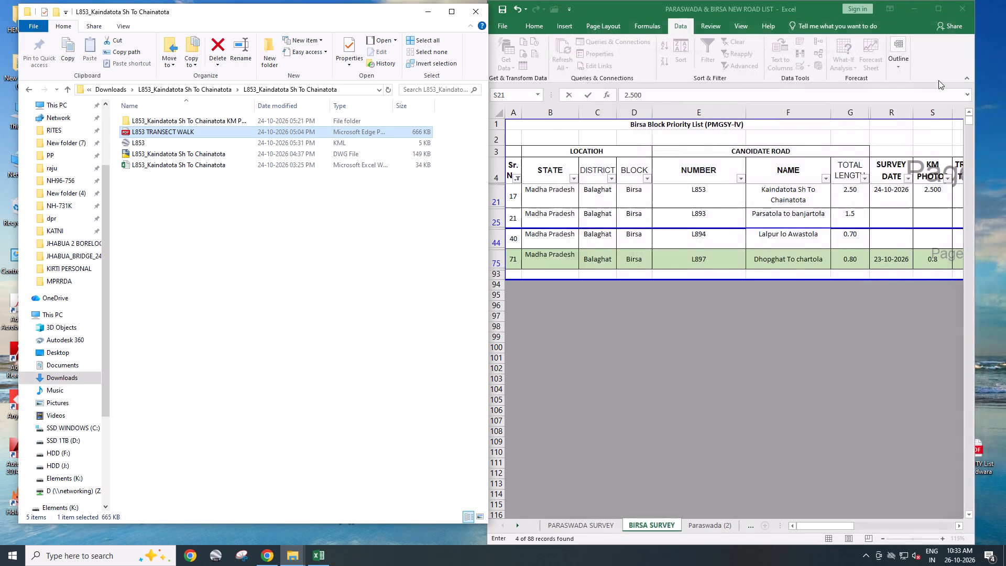
click(898, 199)
click(939, 199)
key(Right)
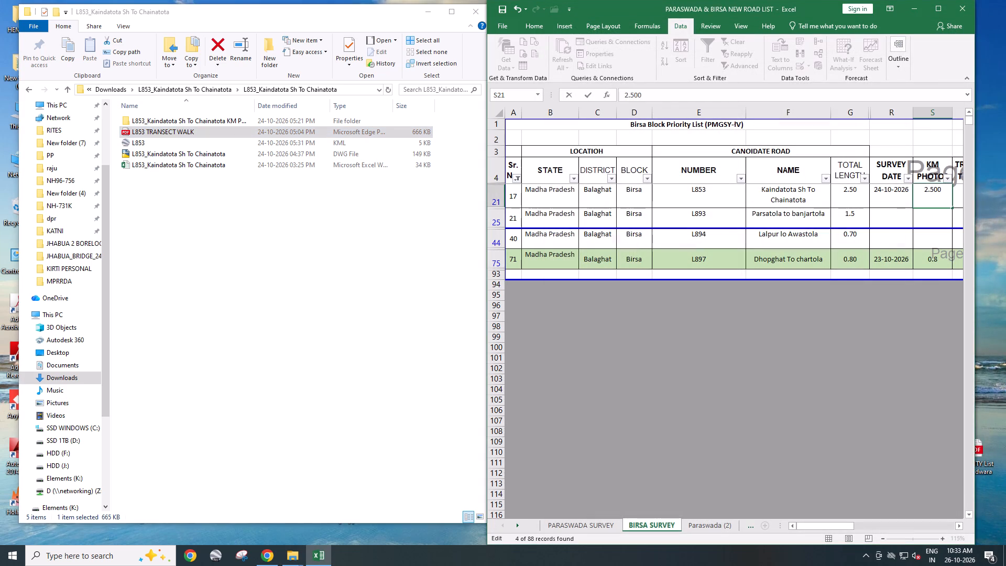
key(Right)
key(Return)
key(Right)
key(Up)
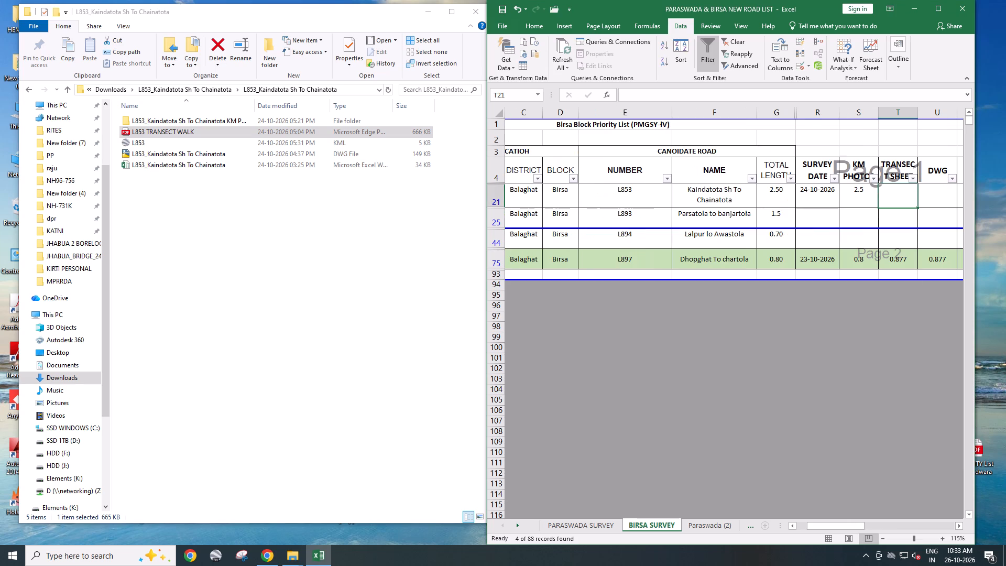
text(2.840)
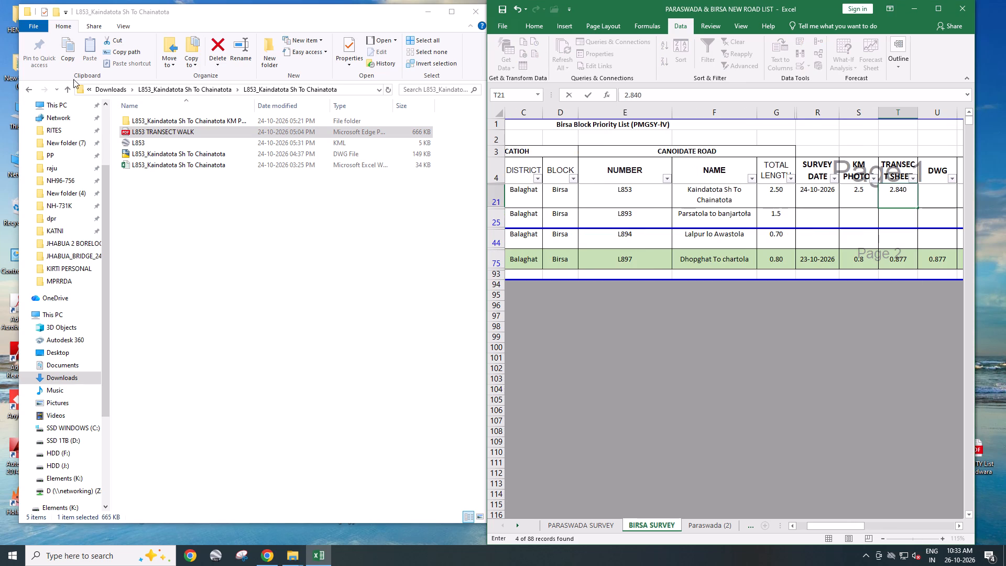
Check the road's end chainage in the L853 DWG drawing, close it, and enter 2.840 in the L853 row's DWG cell.
click(145, 159)
double_click(149, 155)
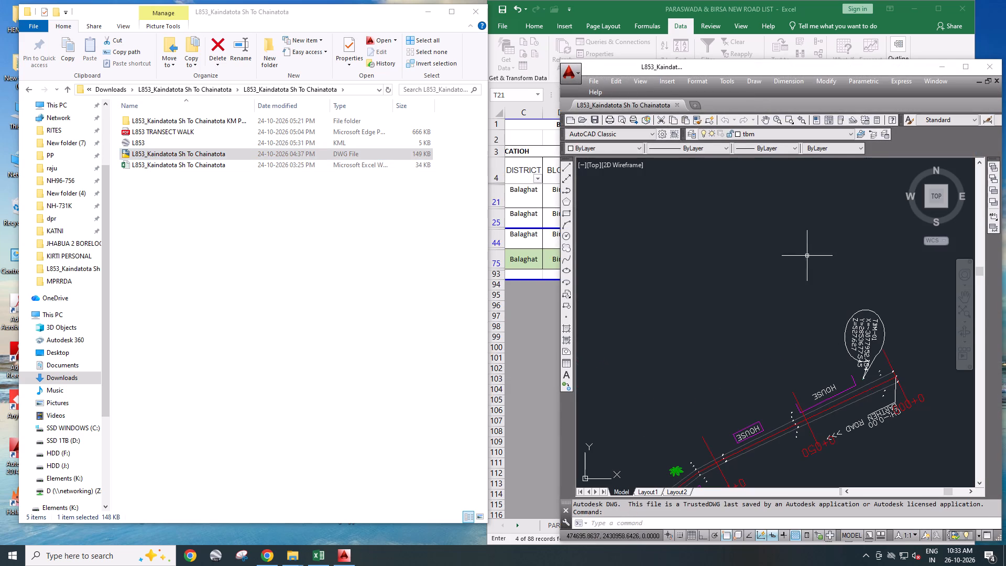
scroll(807, 255, down, 8)
scroll(764, 356, down, 1)
scroll(764, 357, up, 7)
scroll(767, 364, down, 1)
scroll(767, 364, up, 1)
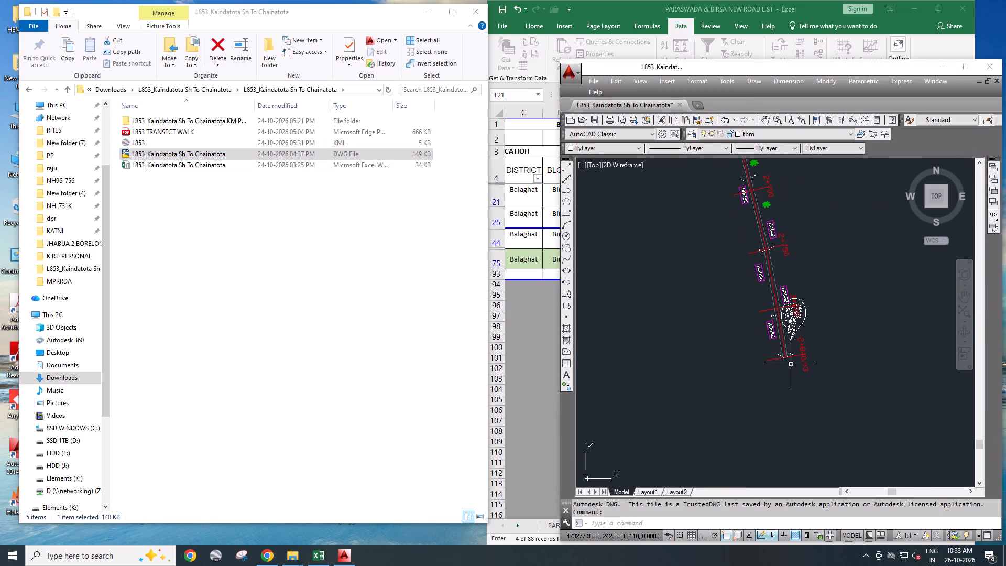
scroll(791, 365, up, 4)
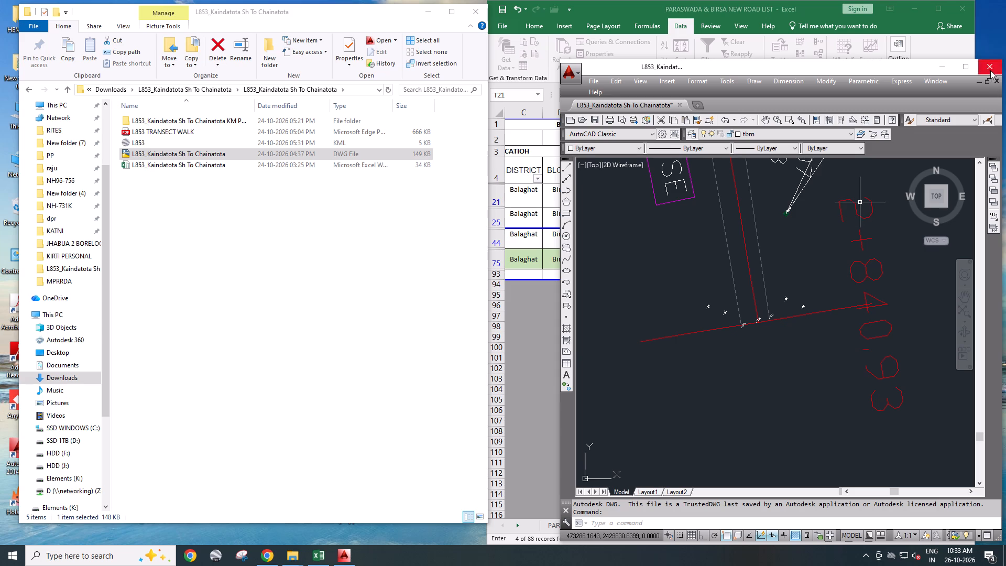
click(990, 70)
click(818, 336)
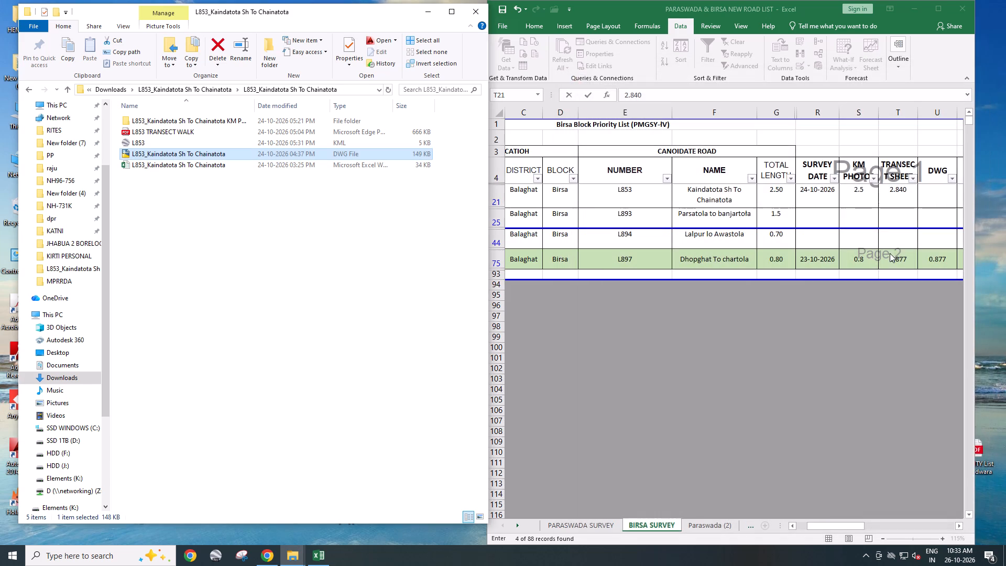
click(901, 201)
click(935, 191)
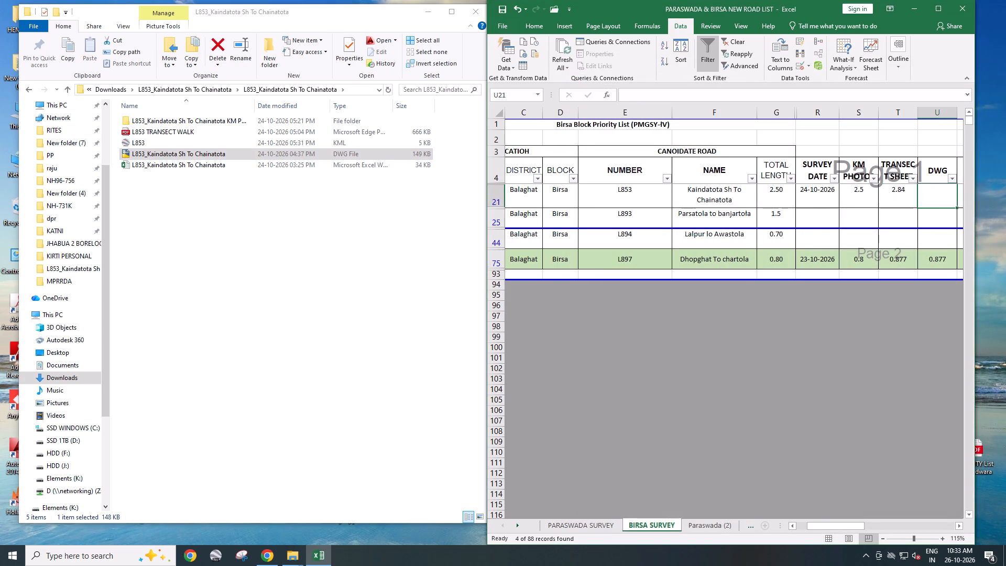
text(2.840)
key(Return)
Copy the L853 row's DWG value into its EXCEL cell.
key(Right)
key(Up)
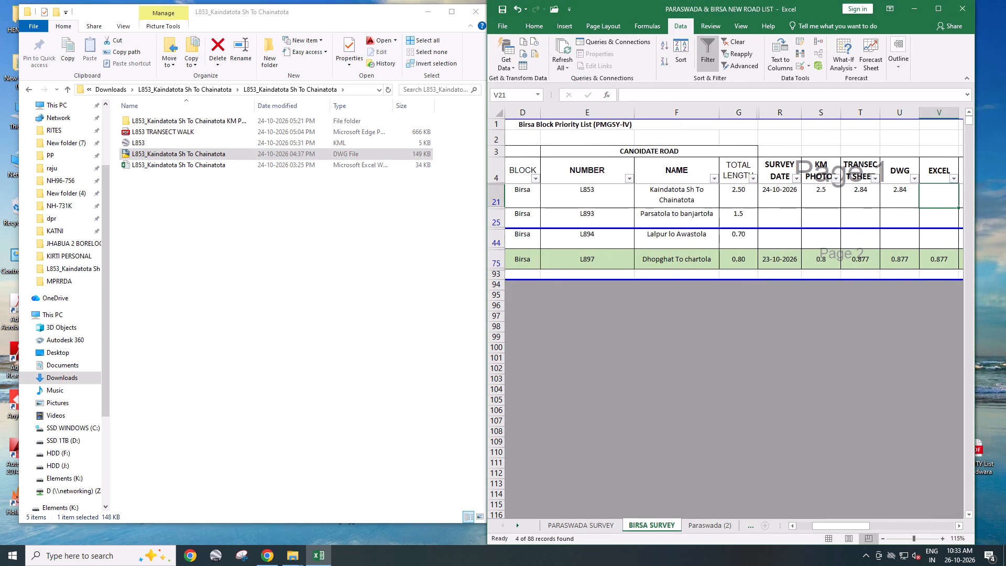
key(Left)
key(ctrl+c)
key(Right)
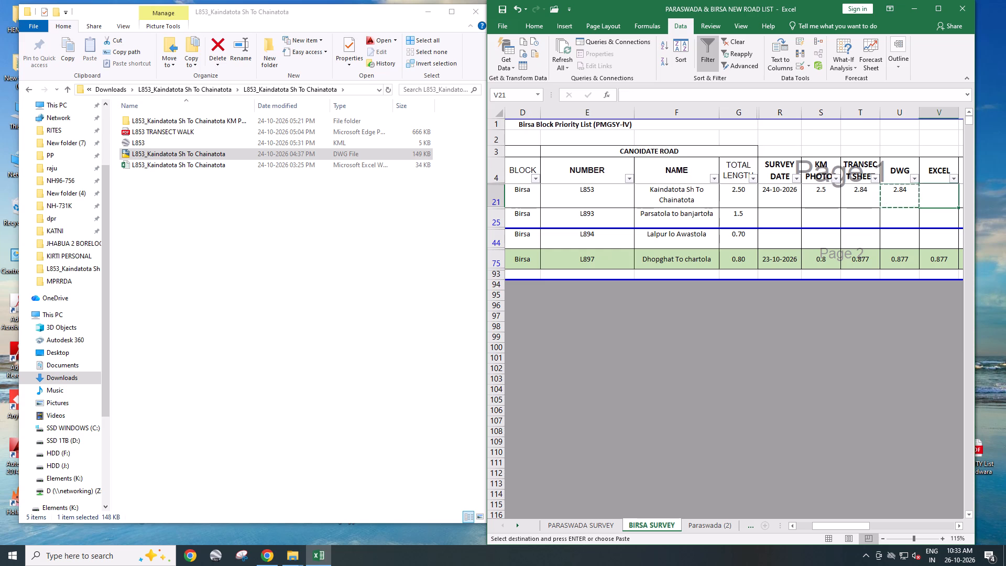
key(ctrl+v)
Enter YES in the KML cell of the L853 row.
key(Right)
text(YES)
key(Right)
key(Right)
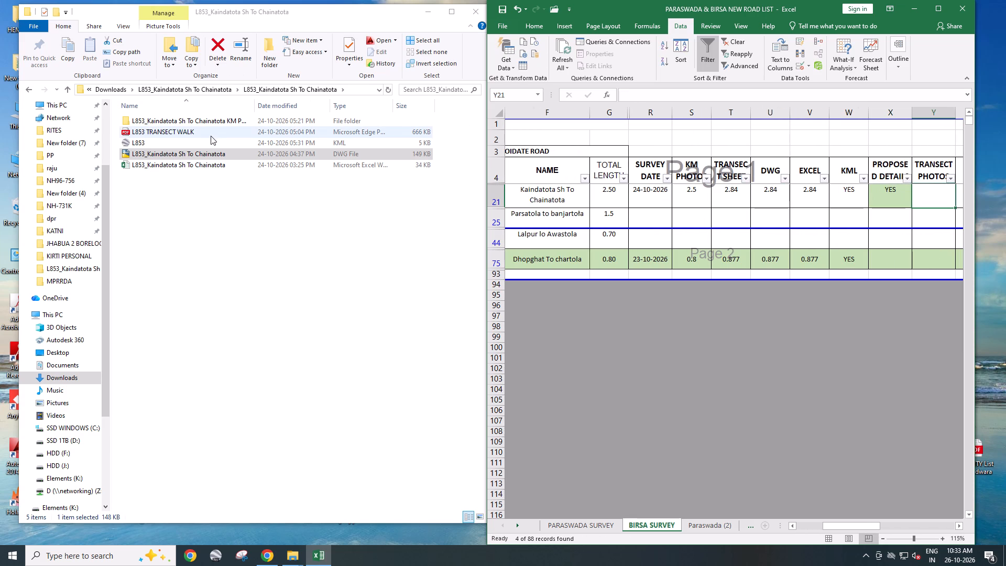
Check the L853 KM PHOTOS folder, enter YES in the L853 row's Transect Photo cell, and save the workbook.
double_click(205, 118)
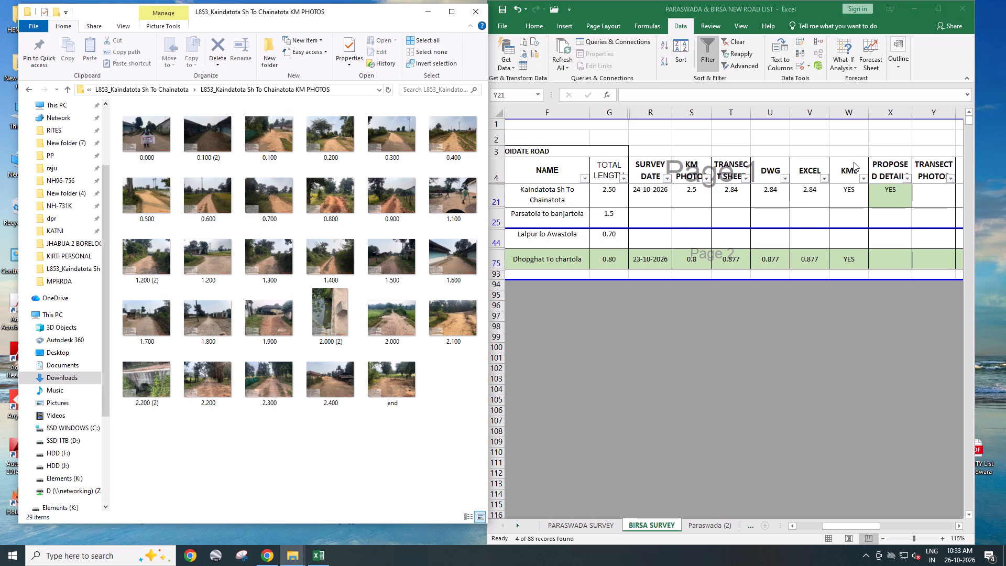
click(918, 223)
text(YES)
key(ctrl+s)
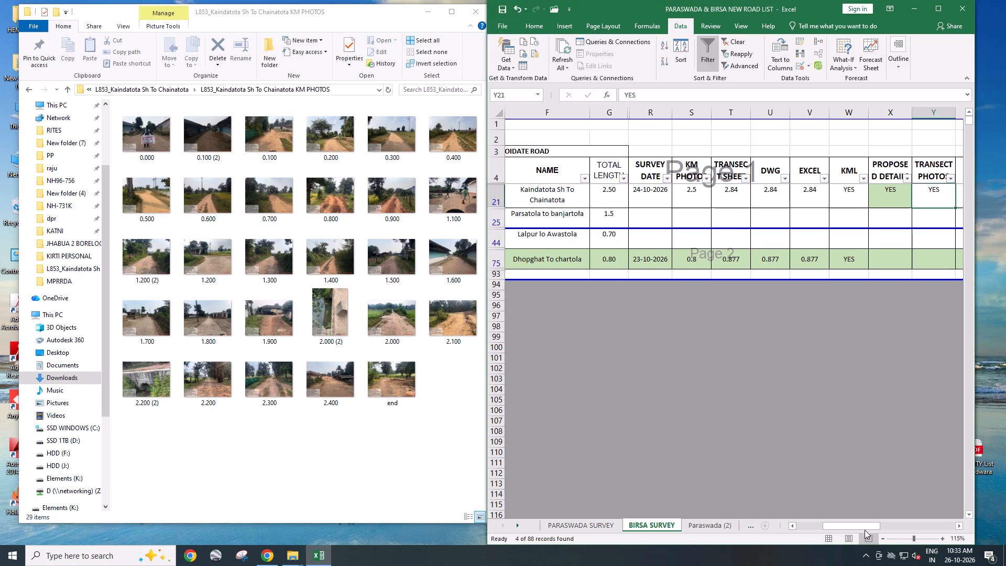
drag(862, 526, 884, 532)
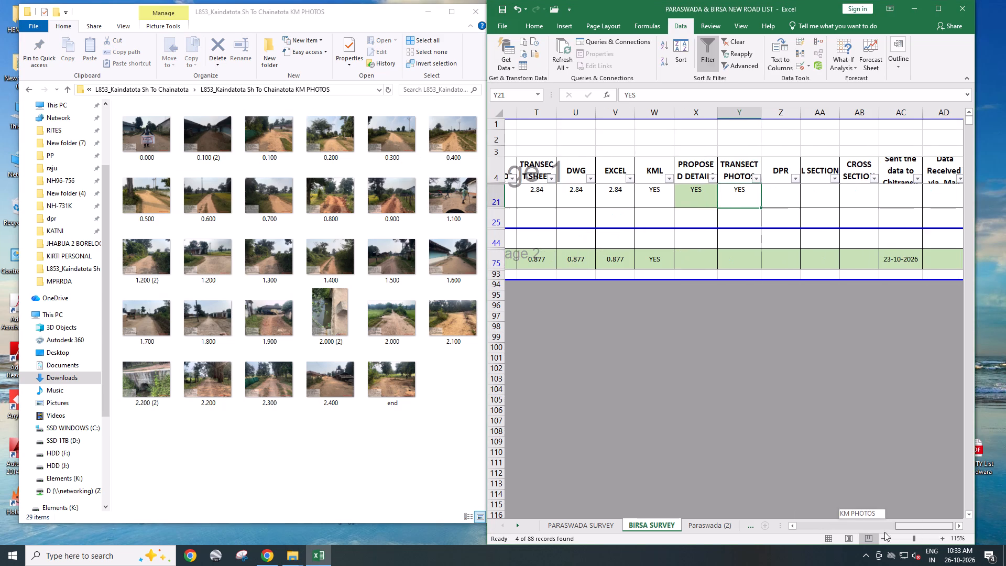
drag(884, 532, 792, 531)
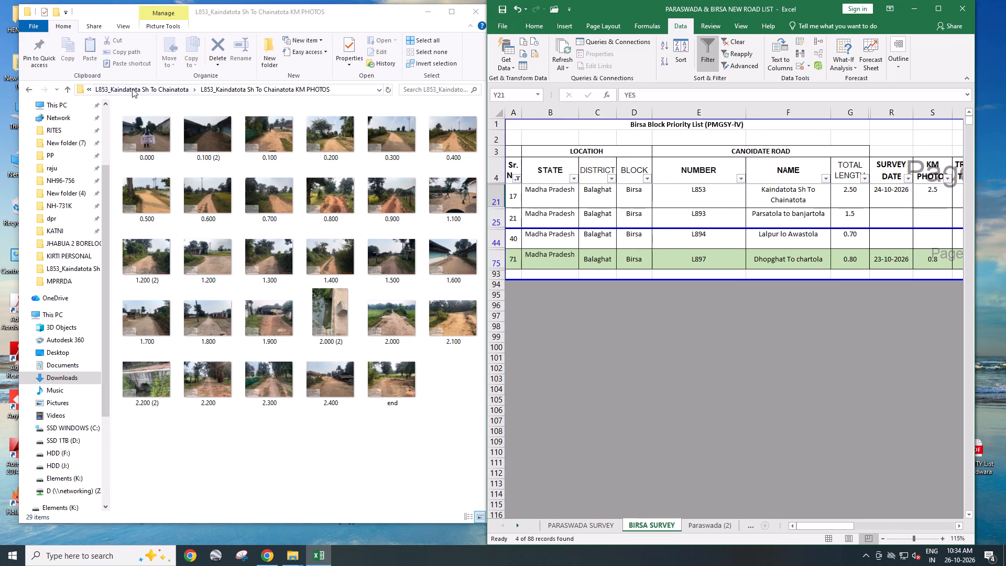
In Downloads, copy the L893_Parsatola to banjartoła folder's name and rename its inner folder 21 with it.
click(132, 89)
click(173, 89)
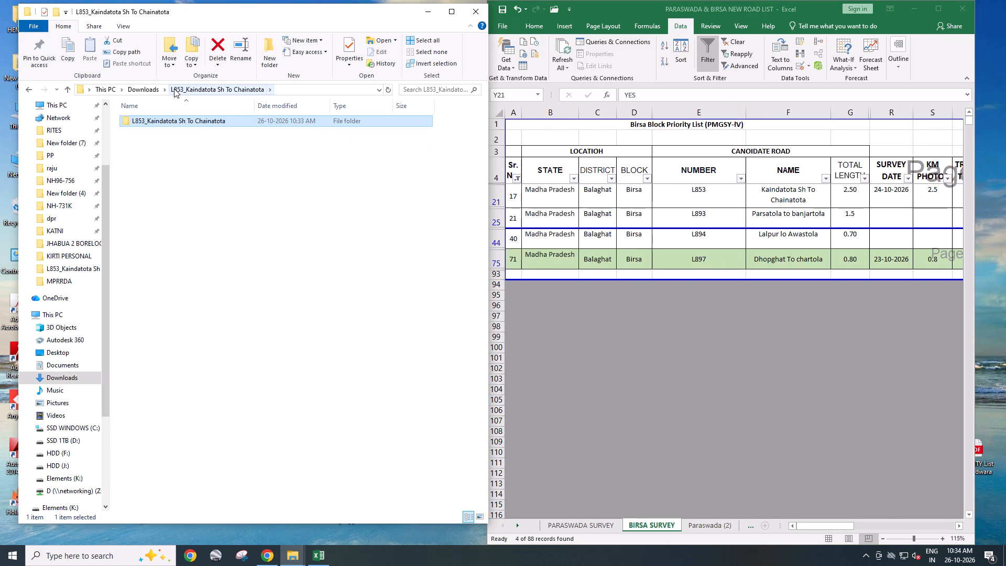
click(147, 90)
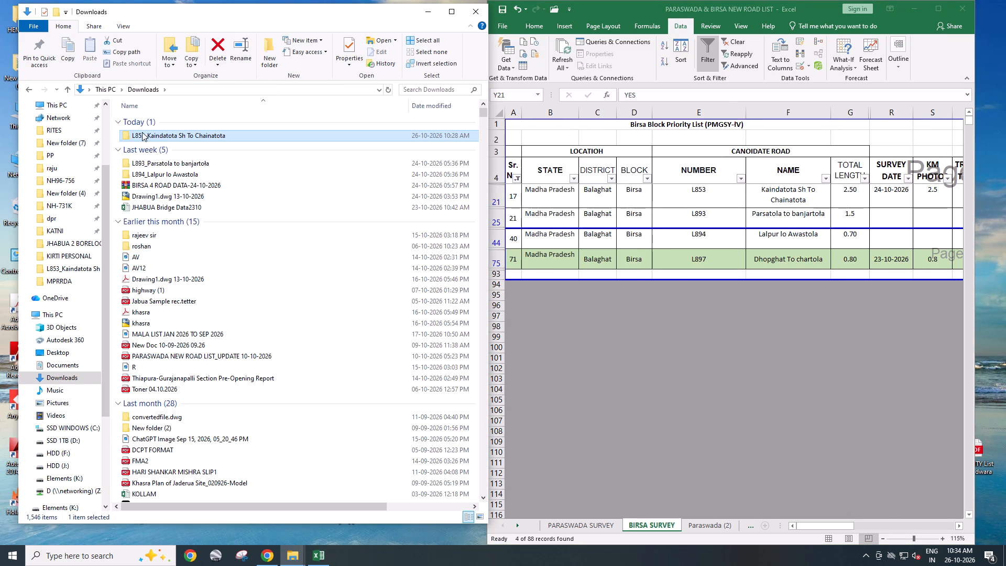
click(154, 167)
key(F2)
key(ctrl+c)
click(171, 183)
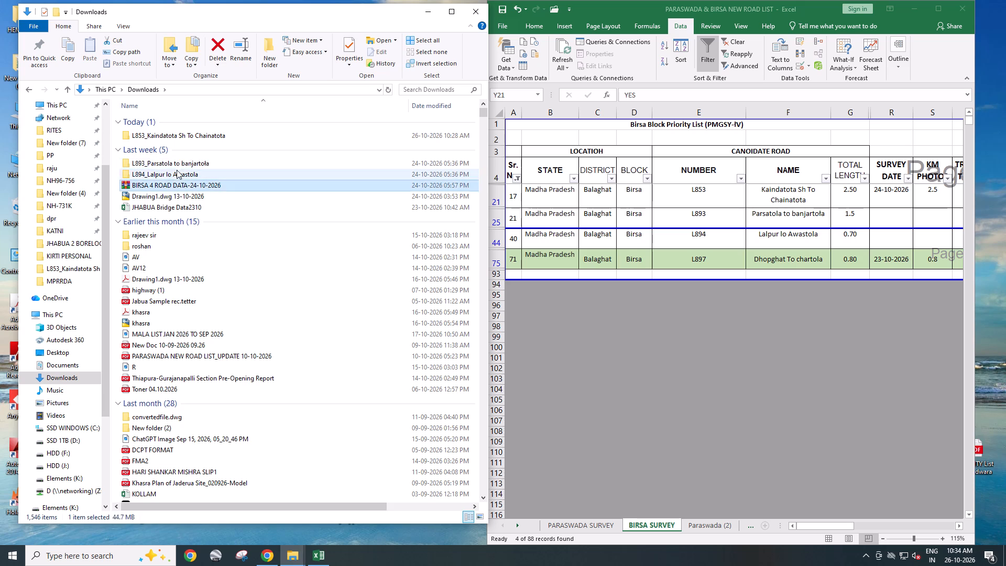
double_click(180, 164)
click(177, 123)
key(F2)
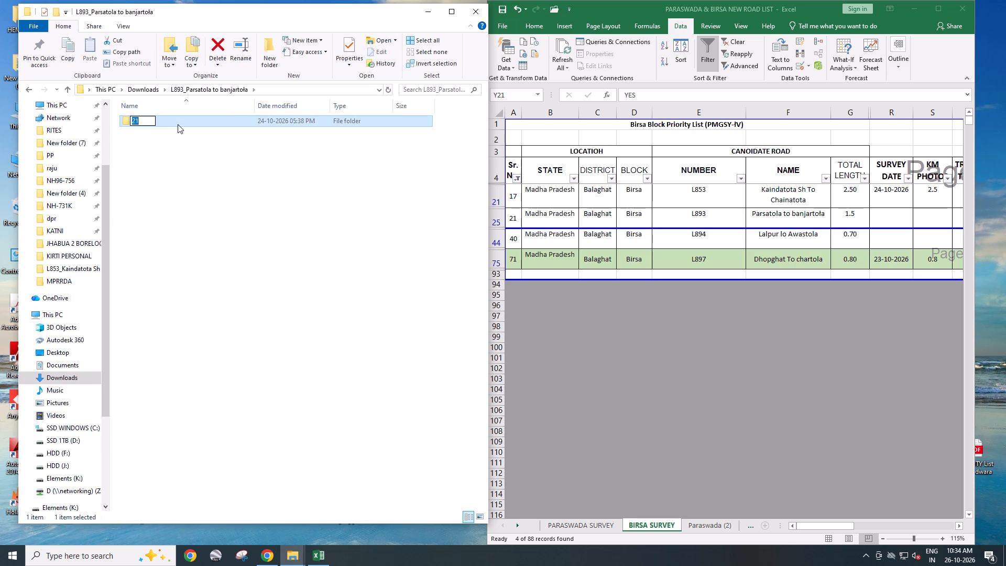
key(ctrl+v)
click(187, 166)
Inside the inner L893 folder, rename the Road 21 folder as L893_Parsatola to banjartoła KM PHOTOS.
double_click(238, 119)
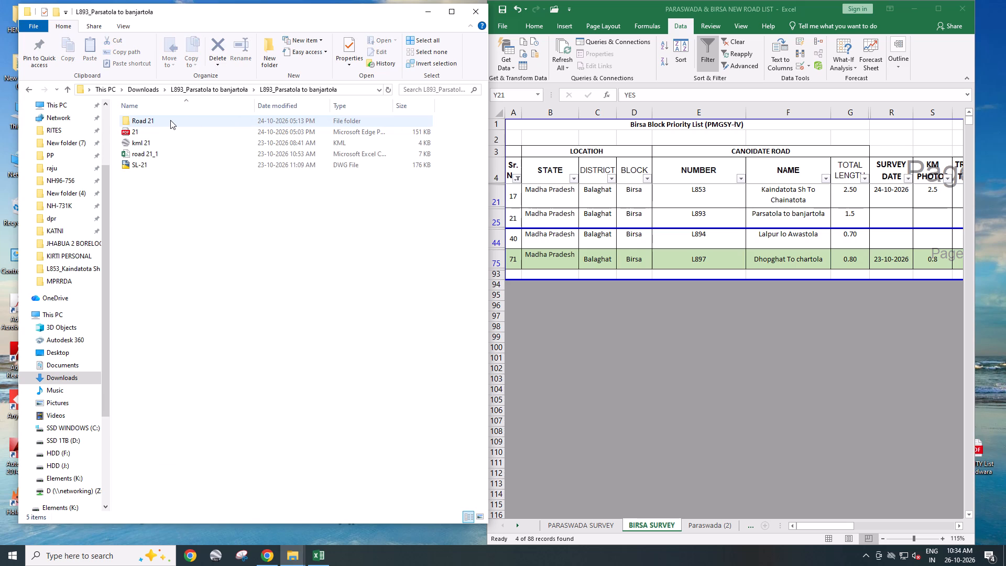
click(170, 120)
key(F2)
key(ctrl+v)
key(space)
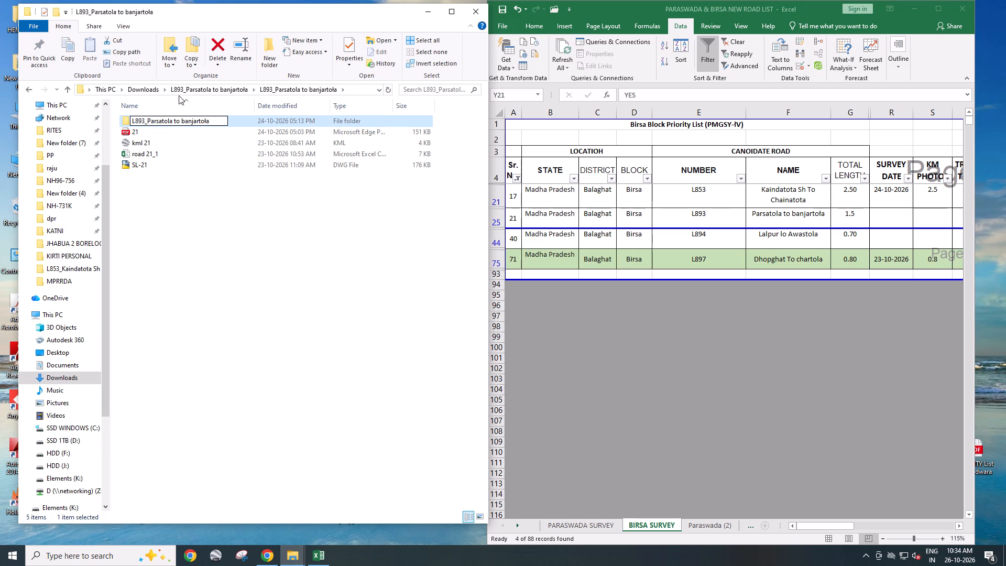
text(KM PHOTOS)
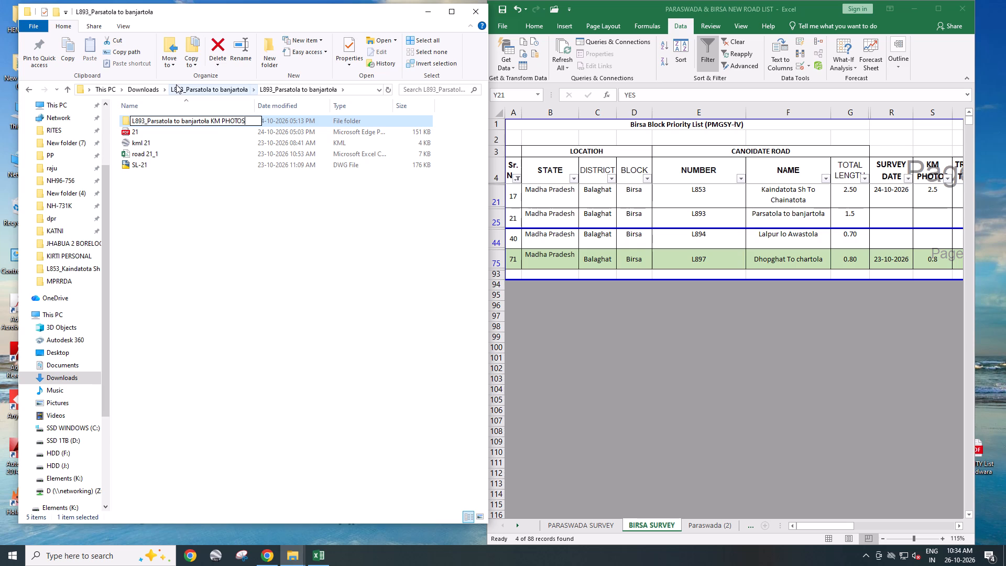
click(146, 142)
Rename the road 21_1 Excel file and the SL-21 DWG file as L893_Parsatola to banjartoła.
click(148, 153)
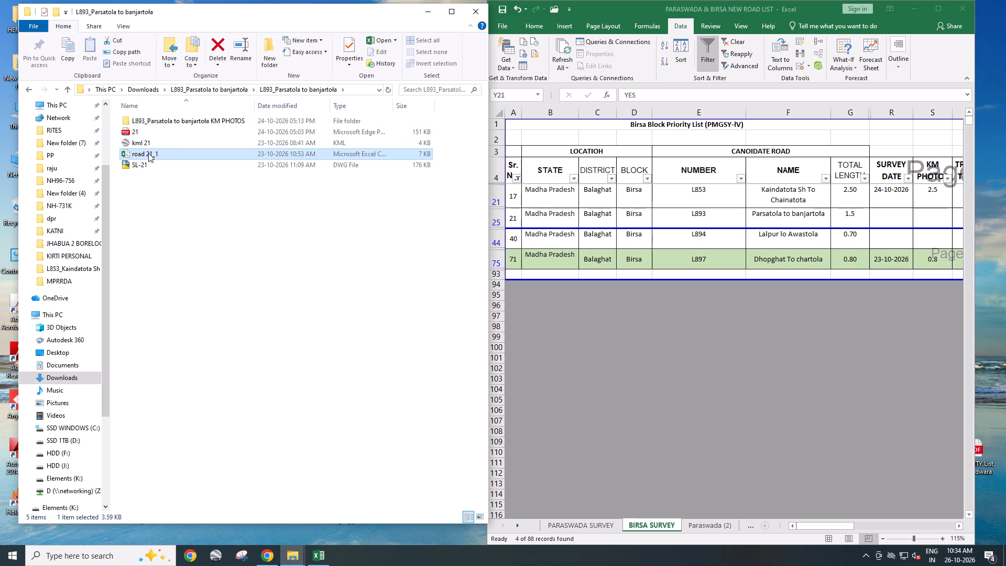
key(F2)
key(ctrl+v)
click(166, 167)
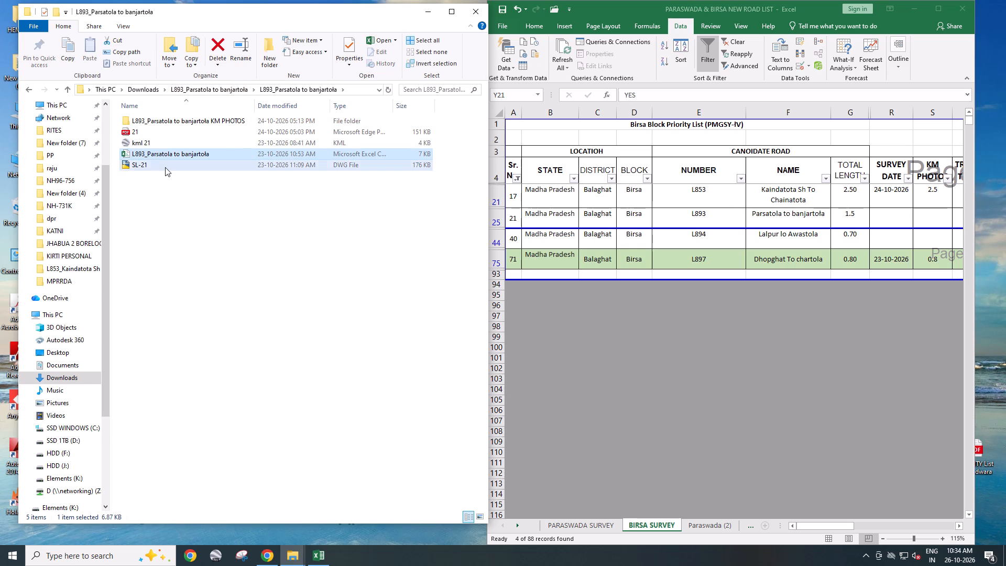
key(F2)
key(ctrl+v)
Rename the kml 21 file as L893.
click(150, 142)
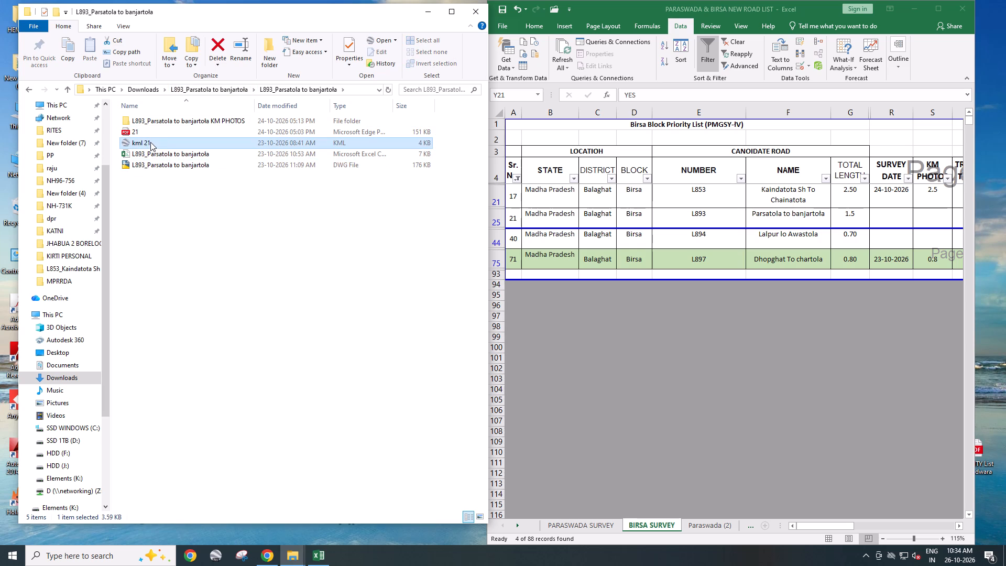
key(F2)
key(l)
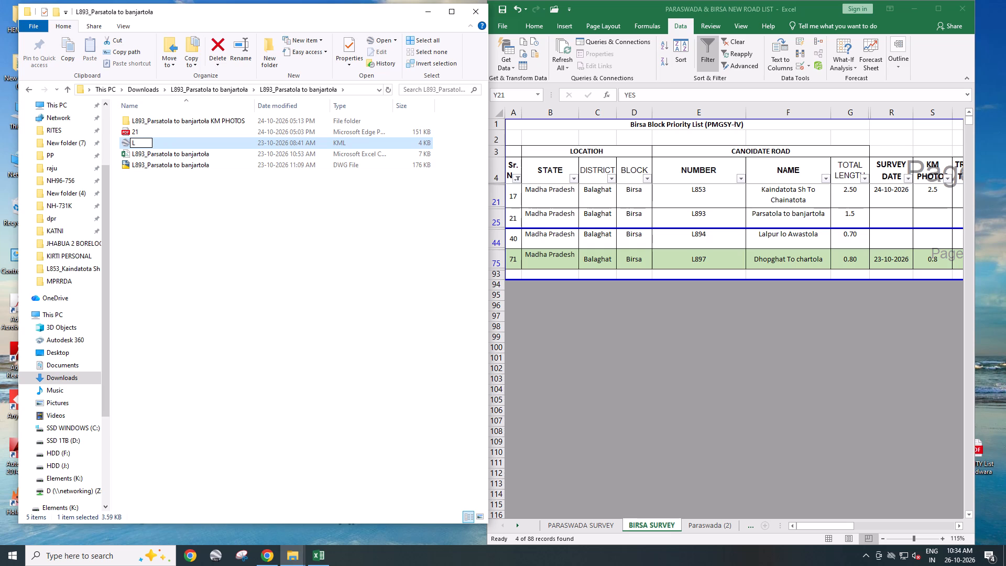
text(89)
key(3)
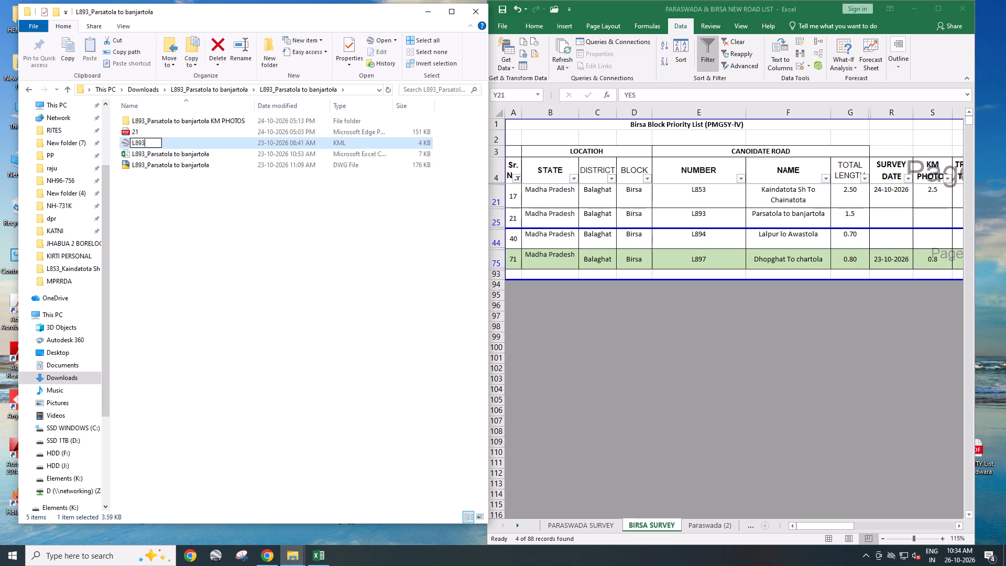
Rename the PDF file 21 as L893 TRANSECT WALK.
click(149, 130)
key(F2)
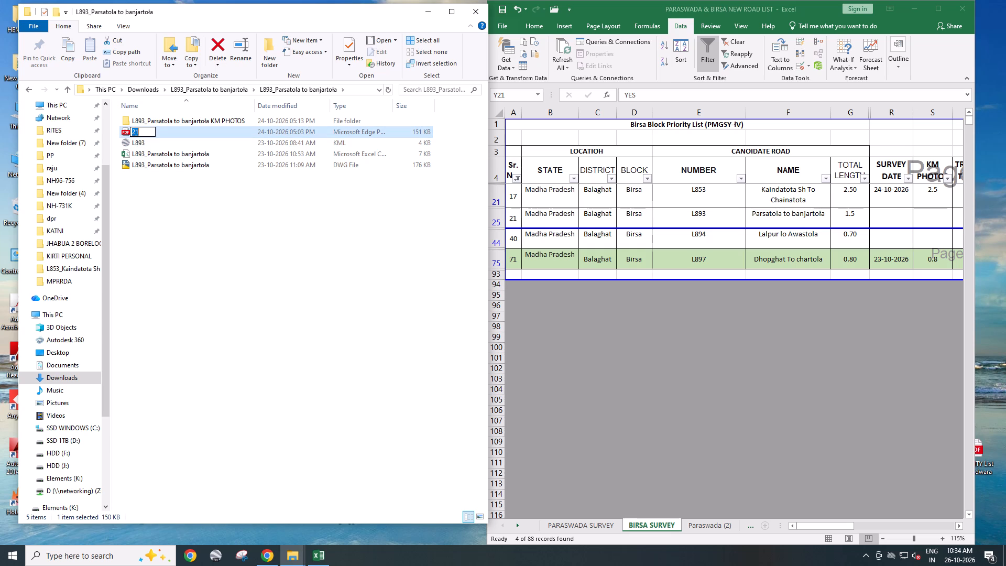
text(L893 TRANSECT WALK)
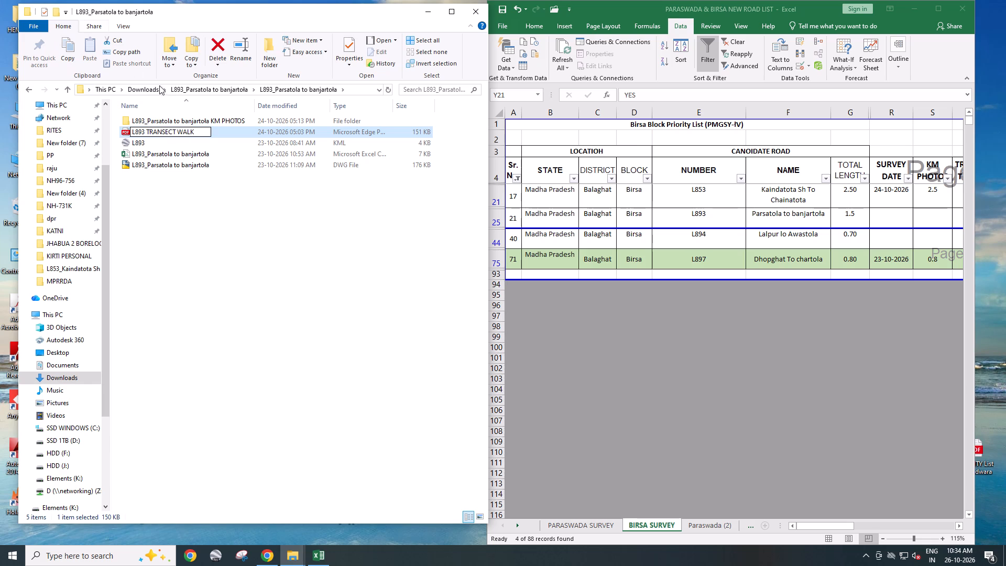
Open the L893_Parsatola to banjartoła KM PHOTOS folder to examine its kilometre photos.
click(196, 91)
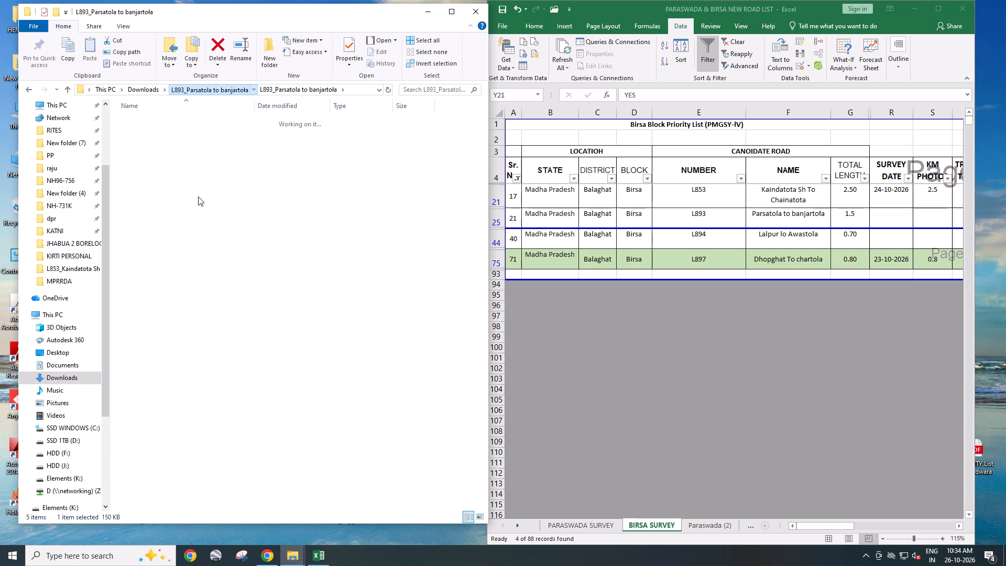
triple_click(178, 122)
click(178, 122)
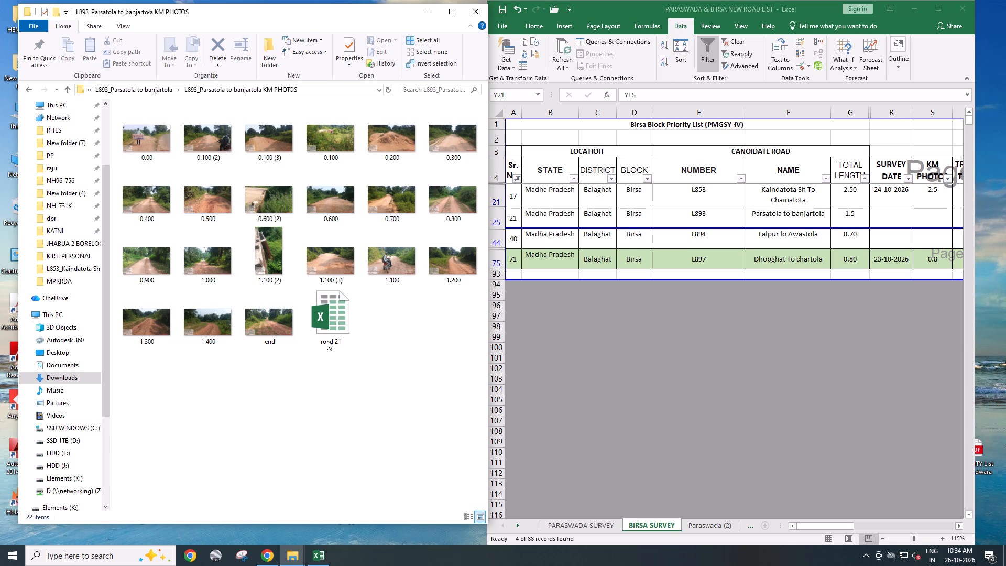
Copy the survey date 24-10-2026 from the L853 row to the L893 and L894 rows of the Birsa survey sheet.
click(896, 215)
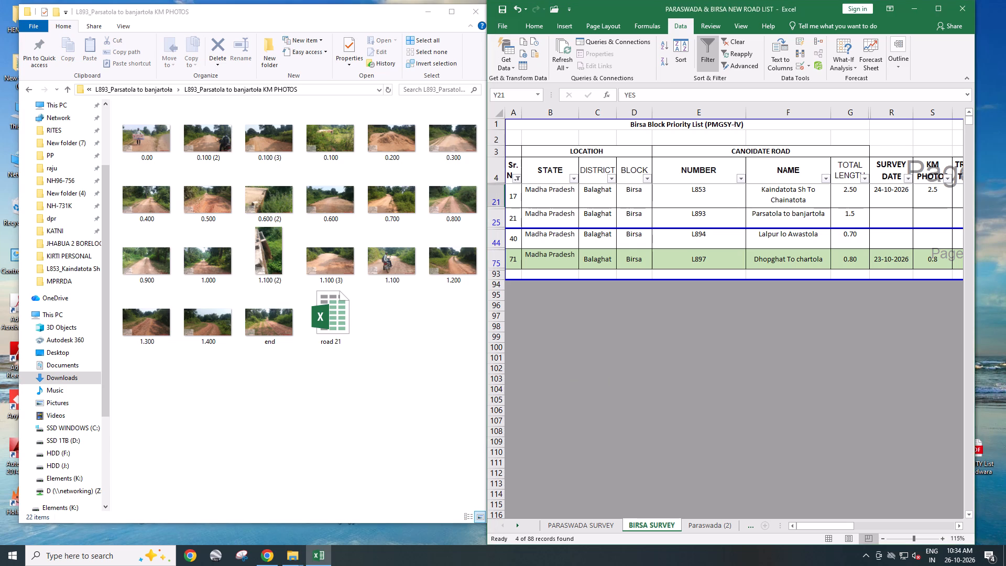
click(889, 218)
key(Up)
key(ctrl+c)
key(Down)
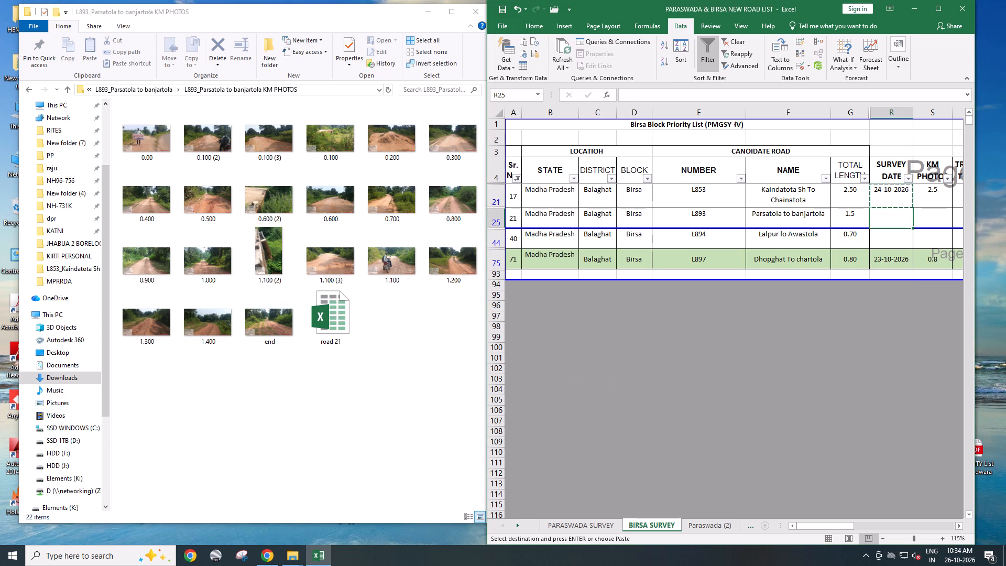
key(ctrl+v)
key(Down)
key(ctrl+v)
Enter 1.500 as the KM photo value for road L893.
key(Right)
key(Up)
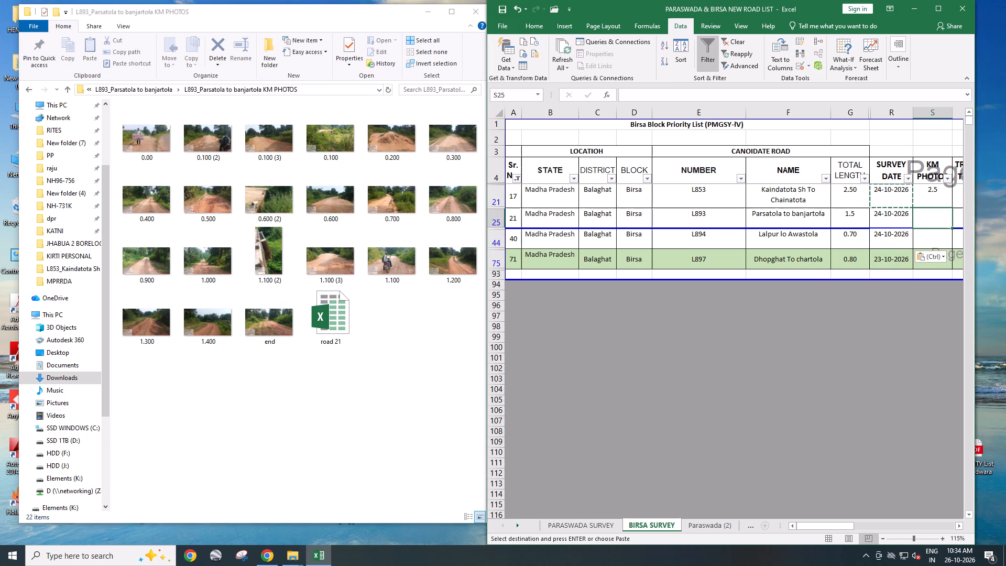
key(1)
key(period)
key(5)
text(00)
key(Right)
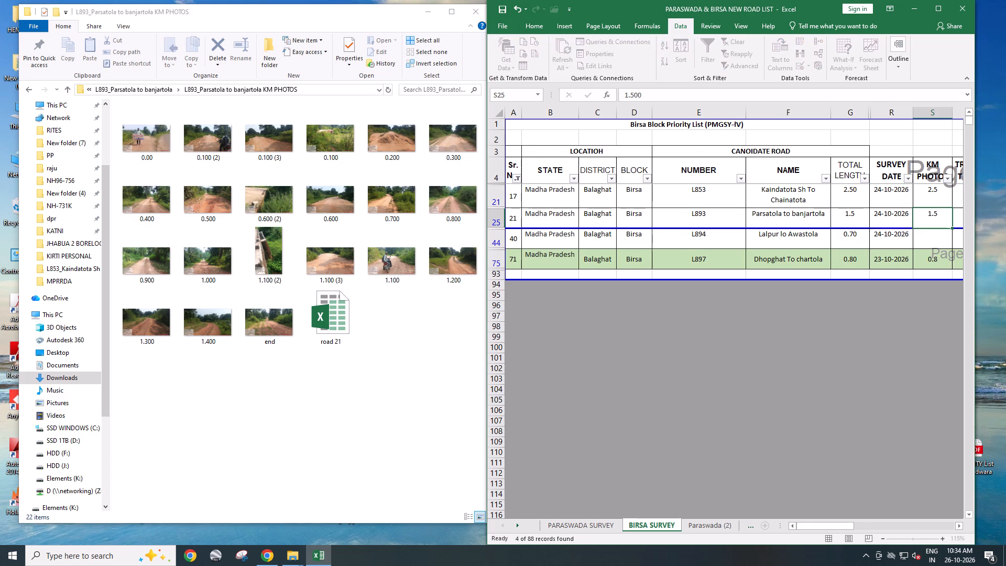
Check the end chainage in the L893 TRANSECT WALK PDF and enter 1.633 as L893's transect sheet value.
click(164, 92)
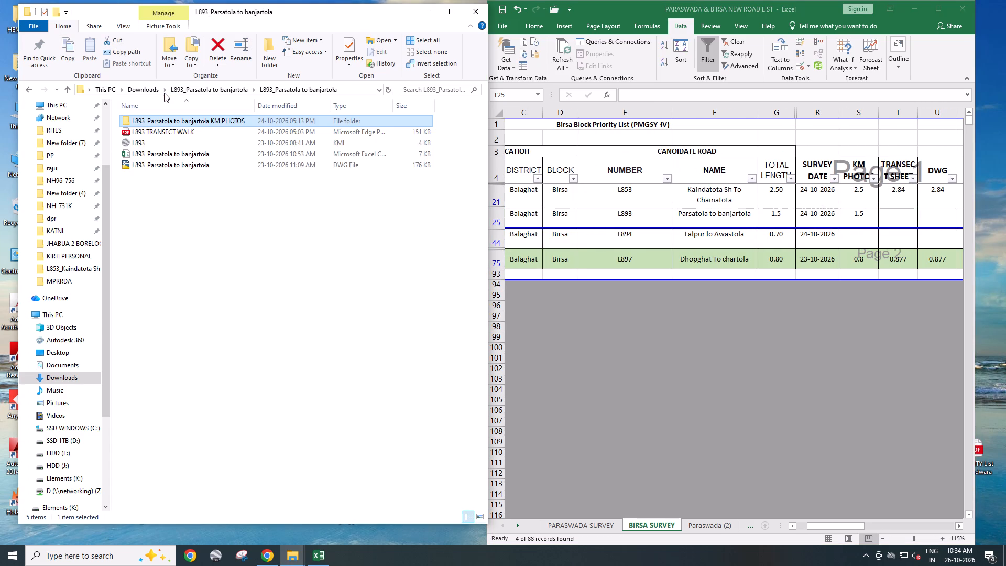
double_click(182, 134)
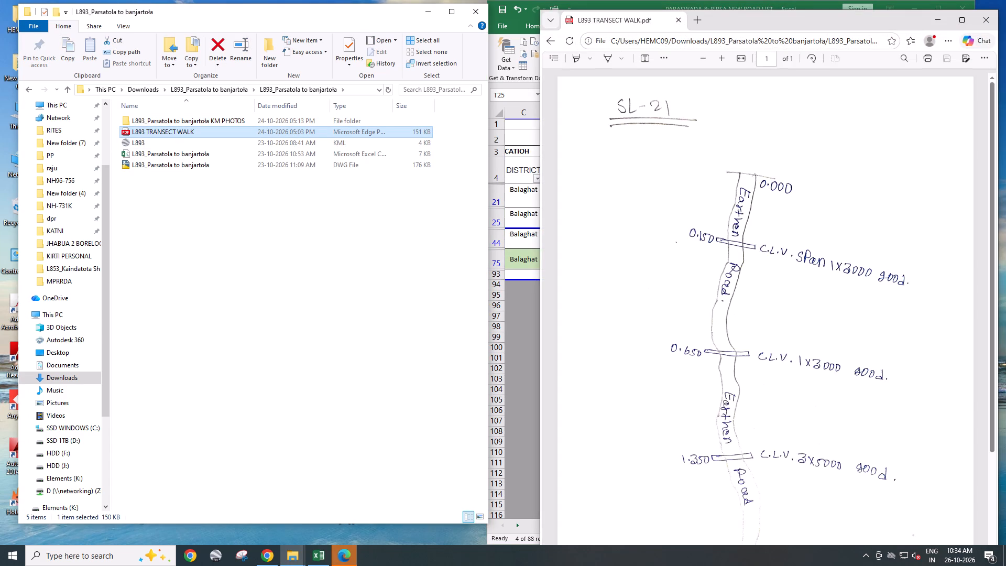
scroll(788, 269, down, 2)
scroll(788, 269, up, 1)
scroll(788, 269, down, 10)
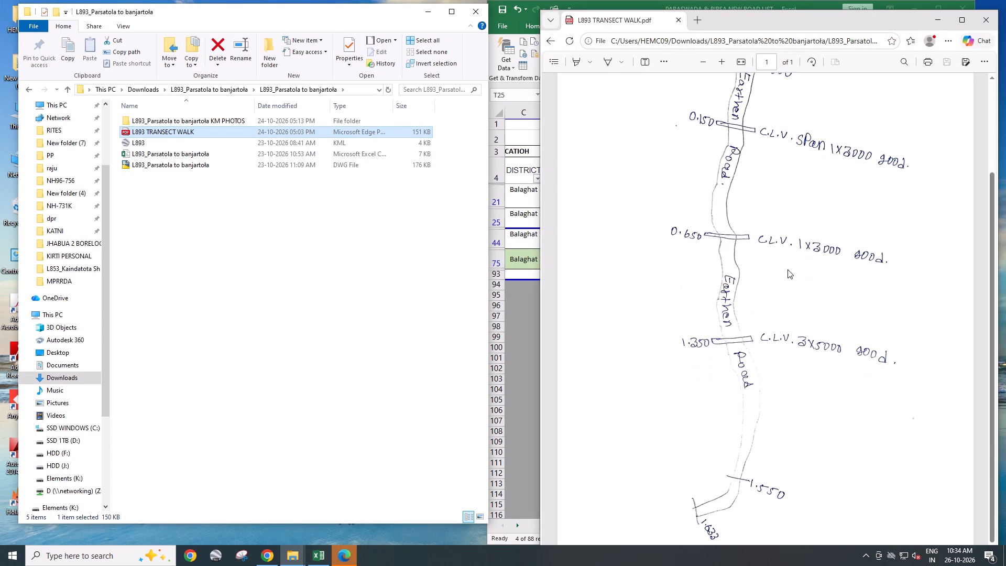
click(987, 19)
click(892, 214)
key(1)
text(.633)
key(Right)
Copy L893's transect sheet value 1.633 into its DWG and EXCEL columns.
key(Left)
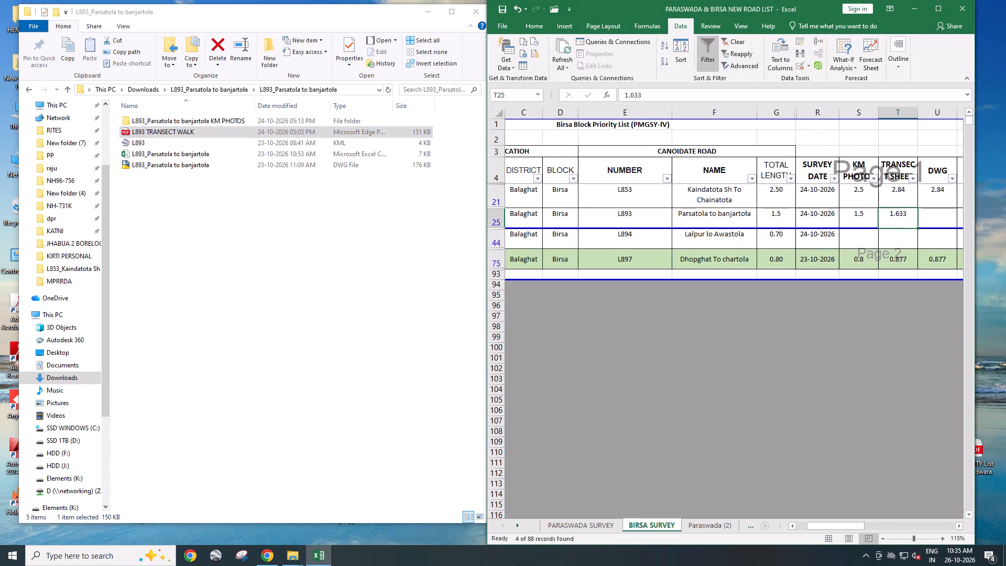
key(ctrl+c)
key(shift+Right)
key(shift+Right)
key(shift+Right)
key(shift+Left)
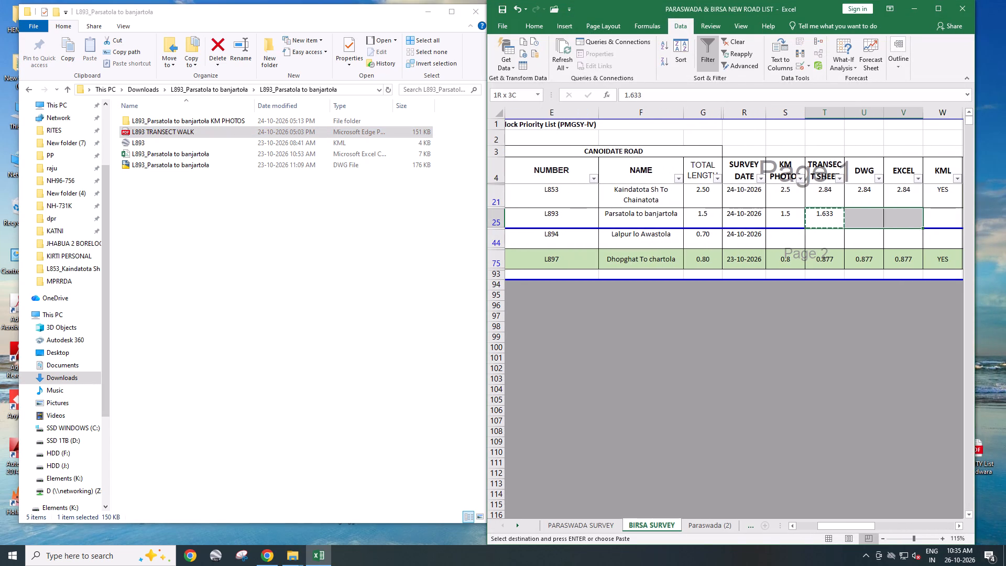
key(Return)
Mark the KML and TRANSECT PHOTO columns of road L893 as YES and save the workbook.
key(Right)
key(Right)
key(Right)
text(YES)
key(Right)
key(Right)
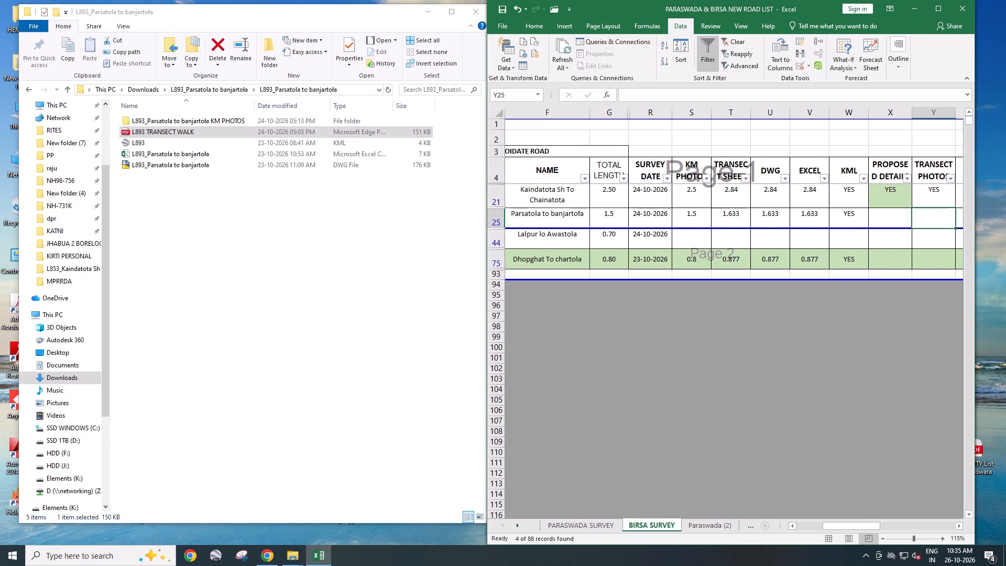
text(YES)
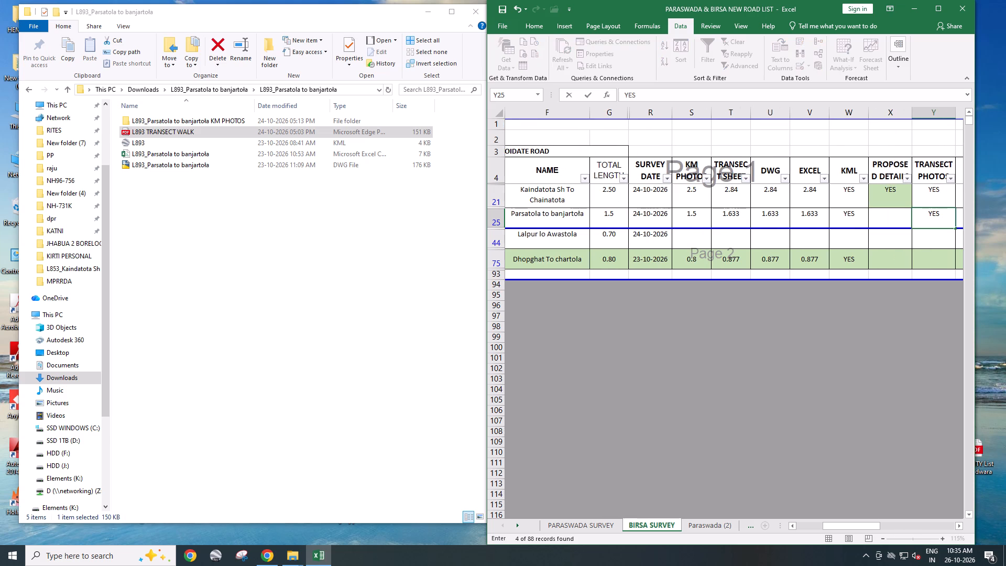
key(ctrl+s)
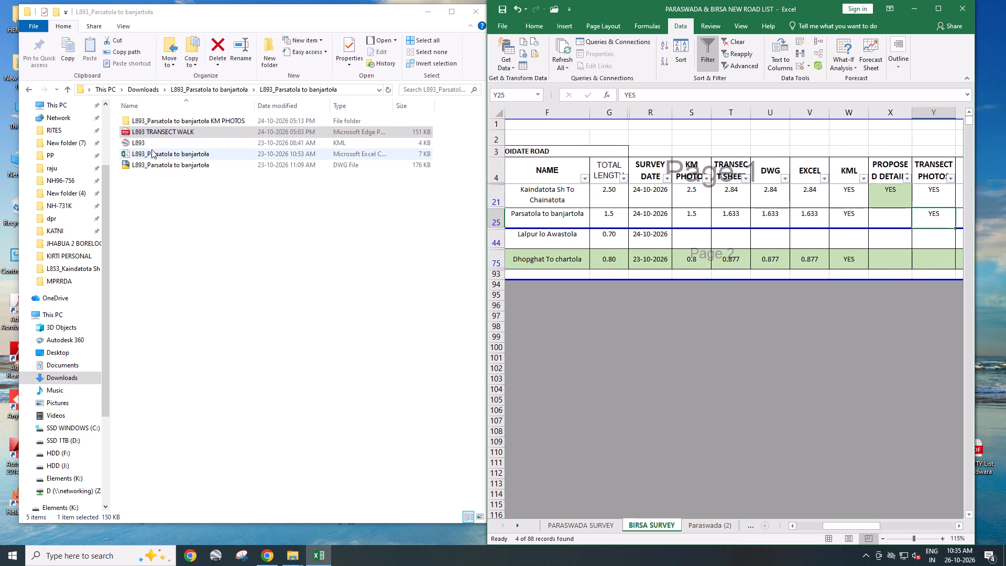
Open the L893_Parsatola to banjartoła drawing, examine the chainage at the road's end, and close it without saving.
double_click(154, 161)
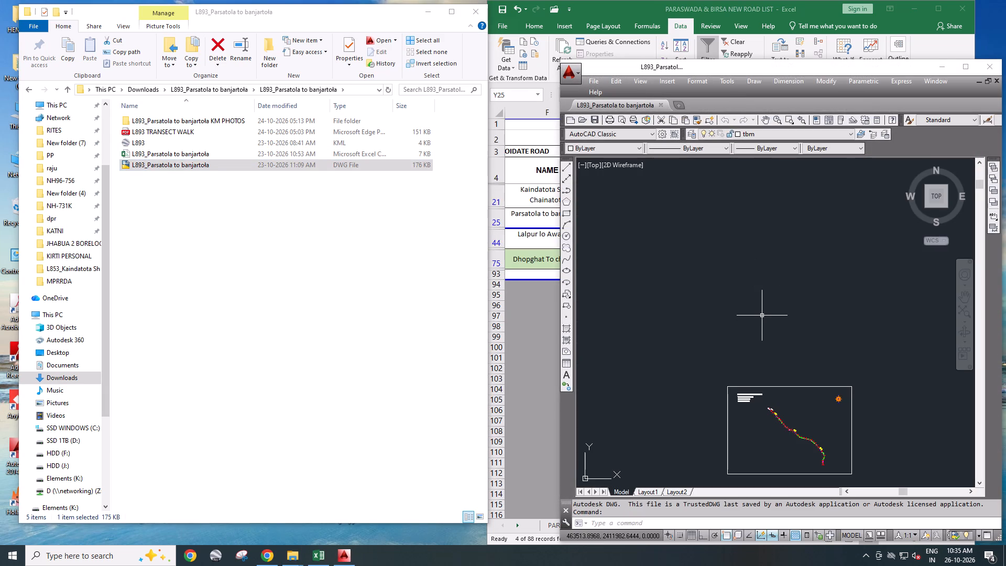
scroll(760, 315, down, 1)
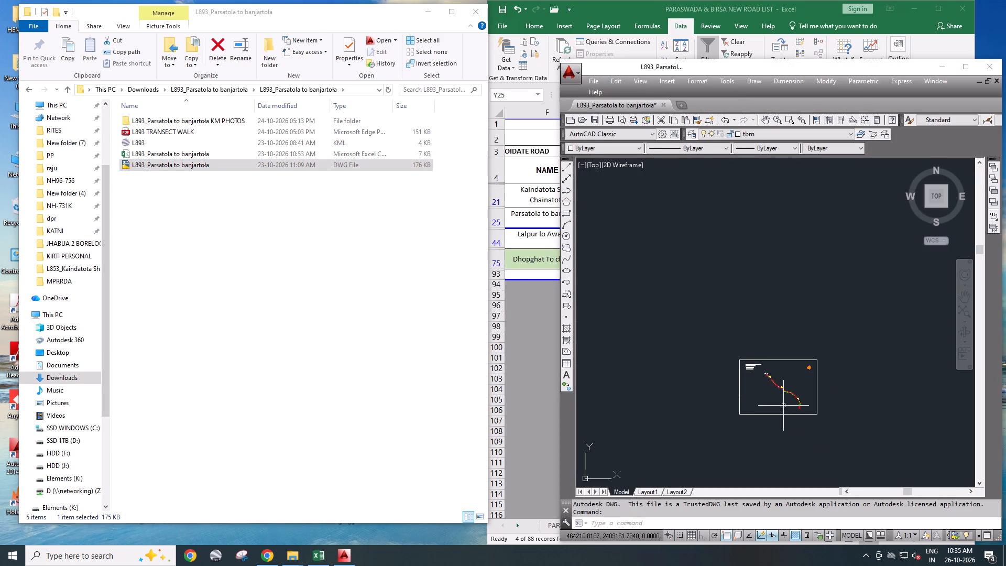
scroll(786, 405, up, 8)
scroll(864, 418, down, 1)
scroll(864, 418, up, 2)
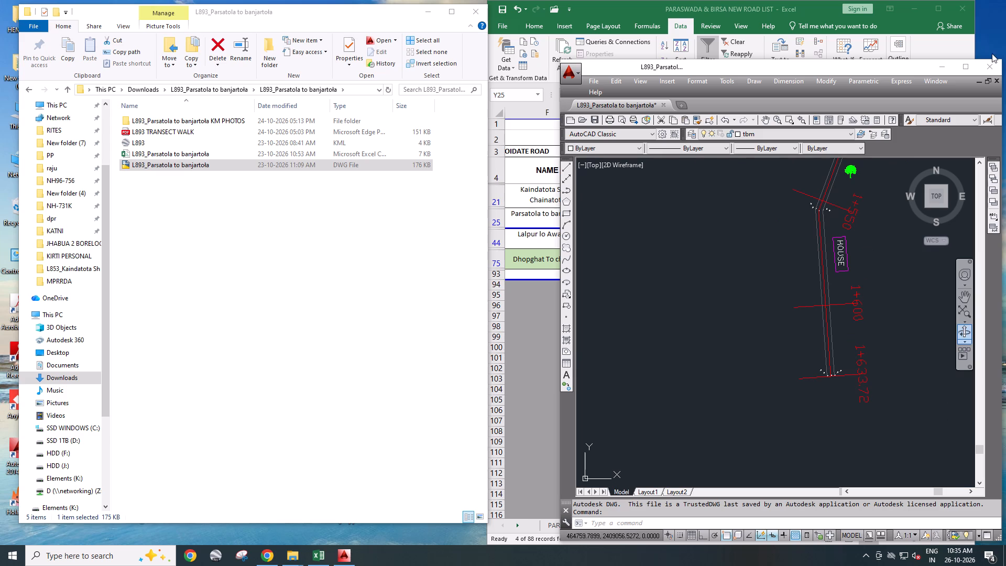
click(979, 67)
click(807, 332)
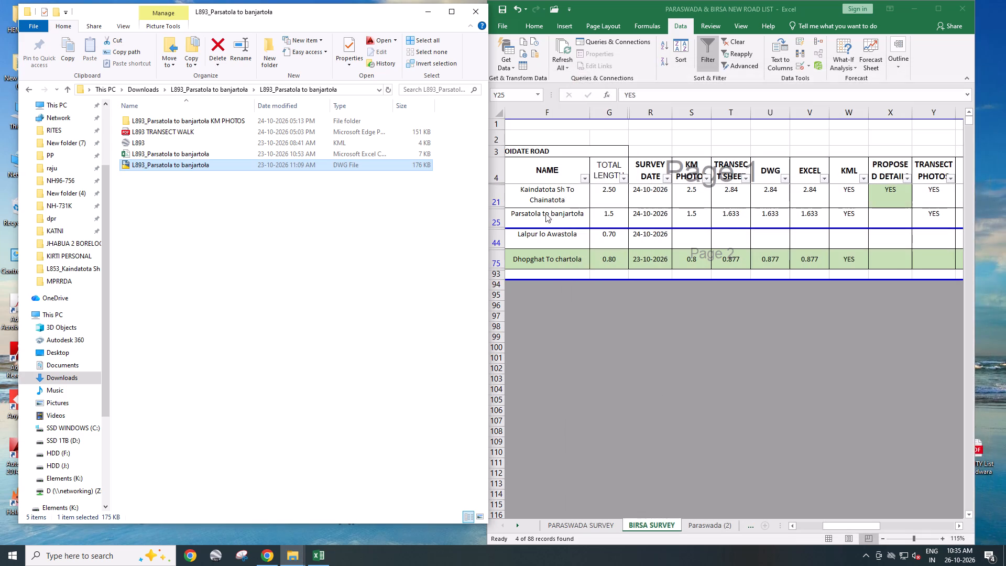
Rename folder 40 inside the downloaded L894_Lalpur lo Awastola folder with the same name as its parent folder.
click(188, 88)
click(155, 91)
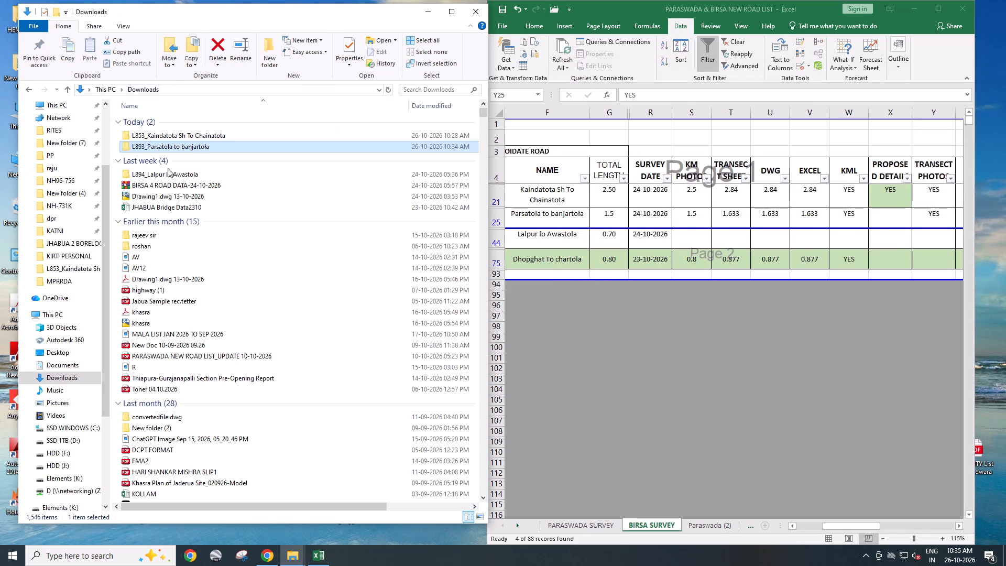
click(162, 171)
key(F2)
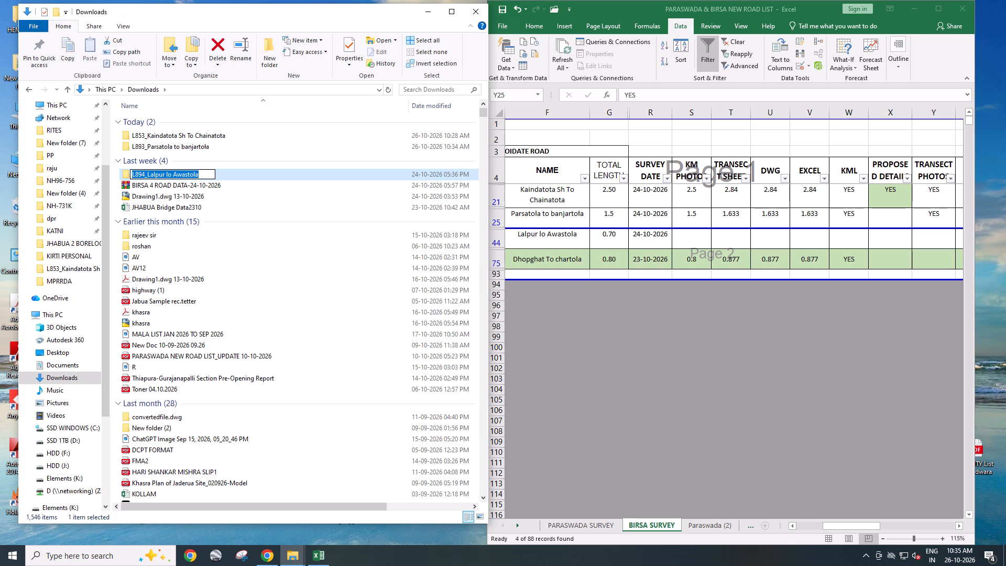
key(ctrl+c)
click(167, 184)
double_click(178, 173)
click(168, 123)
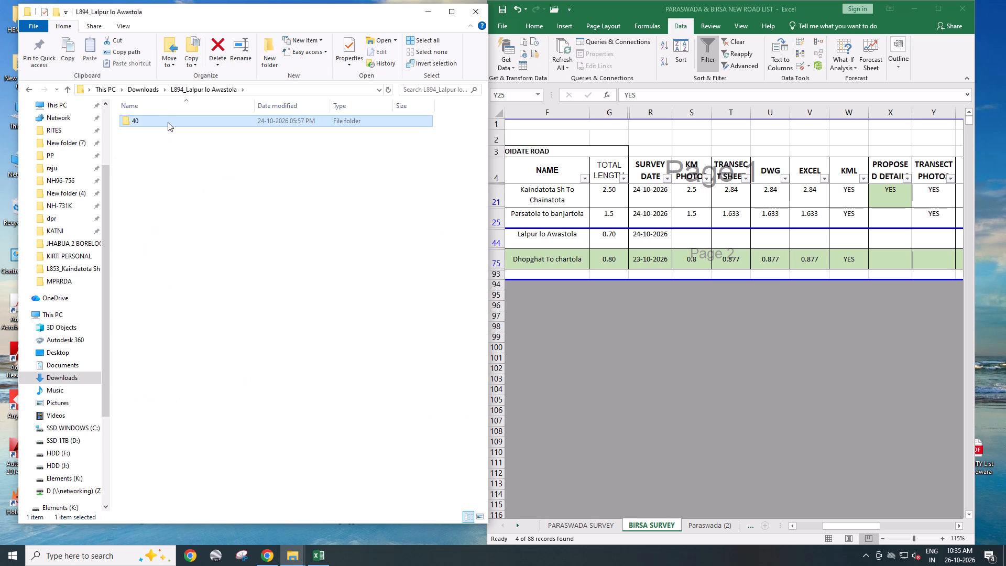
key(F2)
key(ctrl+v)
click(177, 160)
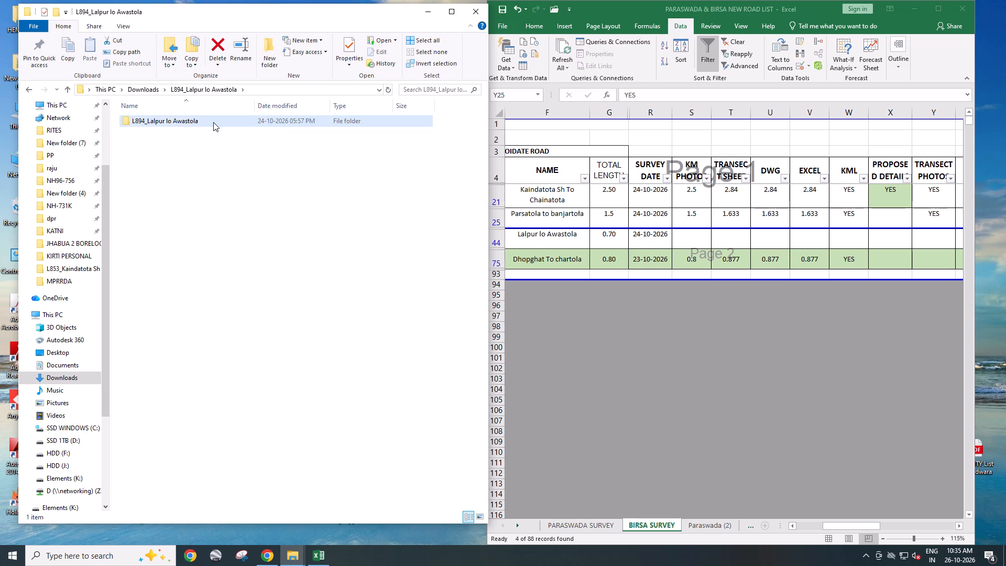
Rename the photo subfolder inside the inner L894 folder as L894_Lalpur lo Awastola KM PHOTOS.
double_click(213, 122)
click(166, 123)
key(F2)
key(ctrl+v)
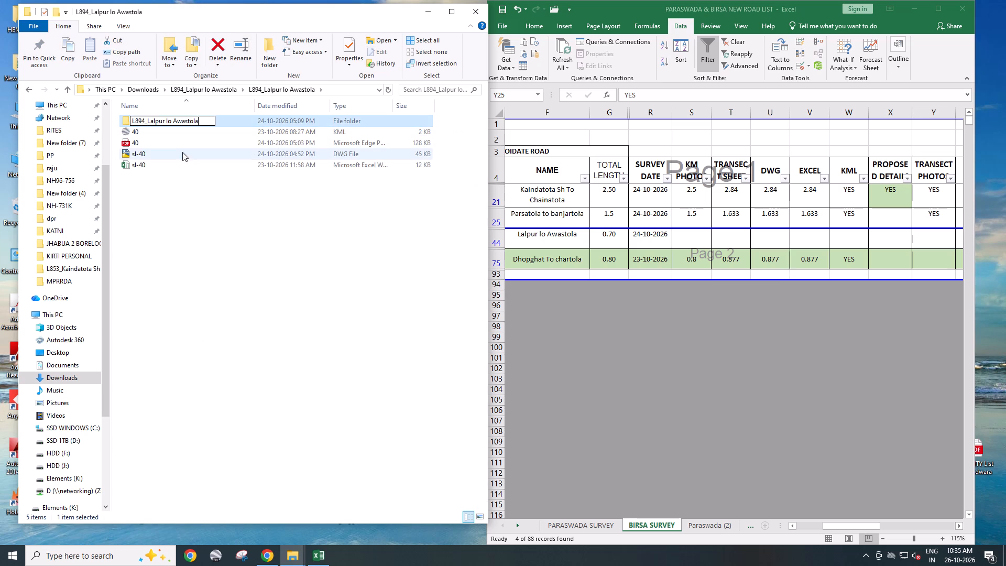
key(space)
text(KM PHOTOS)
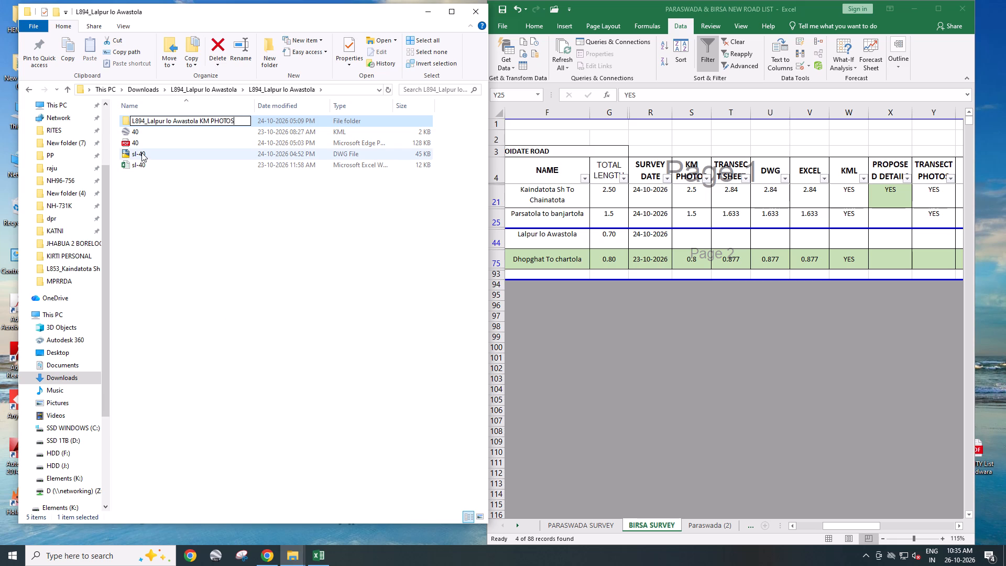
Rename the sl-40 DWG file as L894_Lalpur lo Awastola.
click(141, 153)
key(F2)
key(ctrl+v)
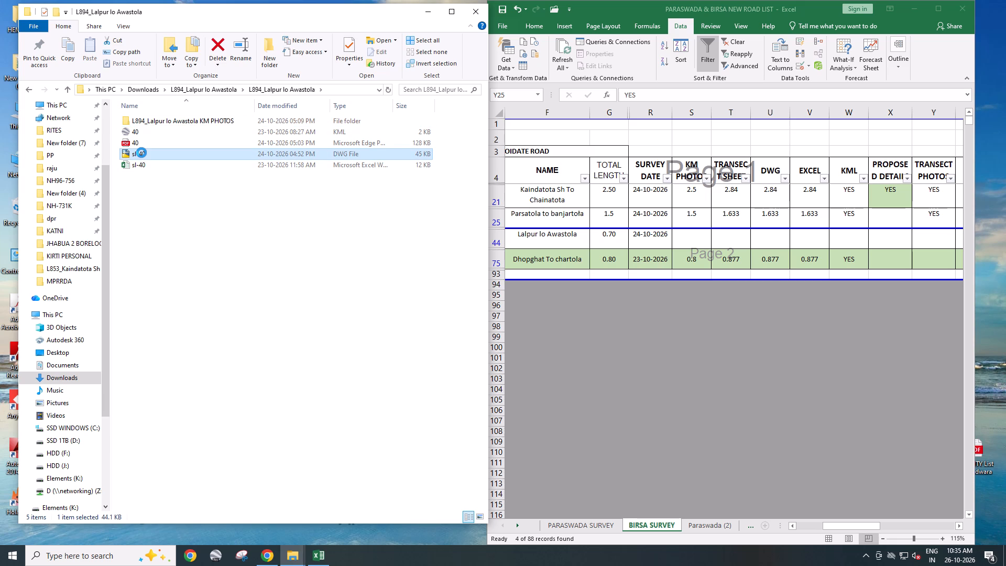
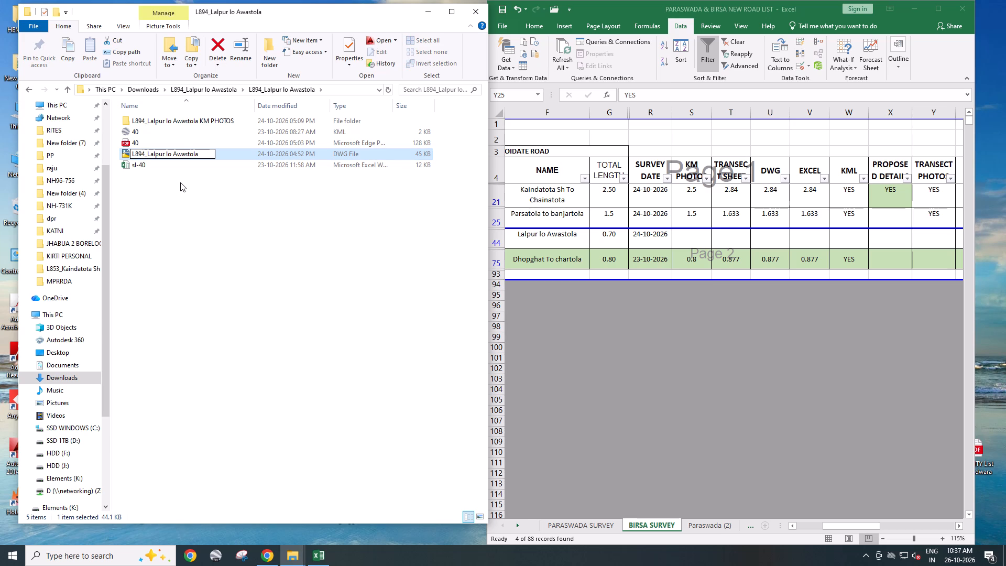
Open the name of the sl-40 Excel file in the inner L894_Lalpur lo Awastola folder for renaming.
click(141, 166)
key(F2)
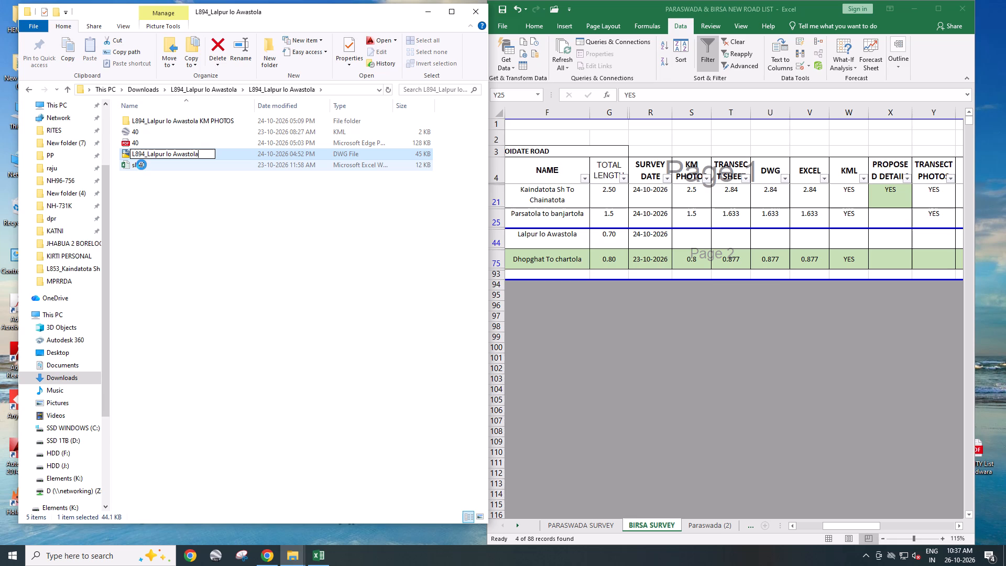
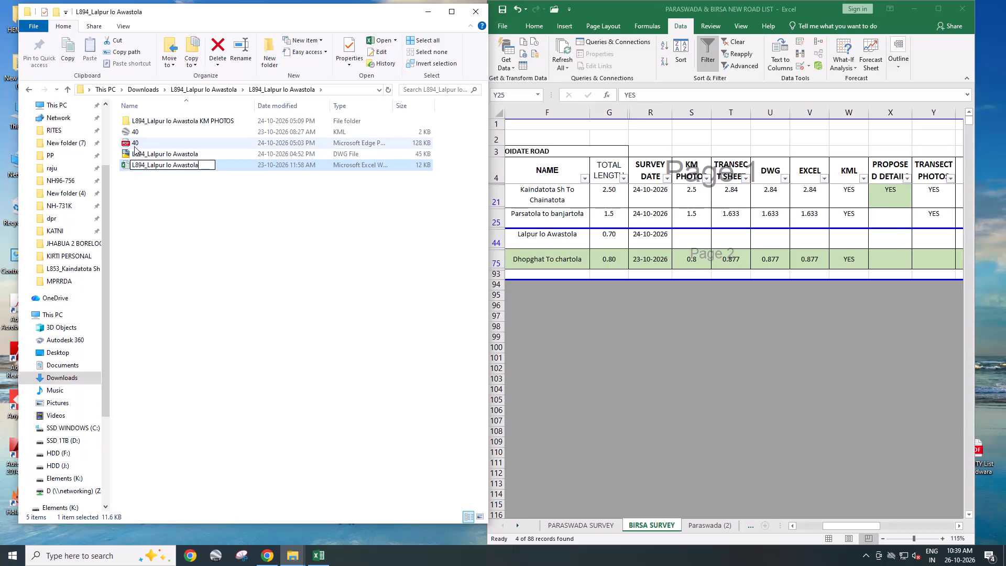
Rename the PDF named 40 in the inner L894_Lalpur lo Awastola folder as L894 TRANSECT WALK.
click(134, 146)
key(F2)
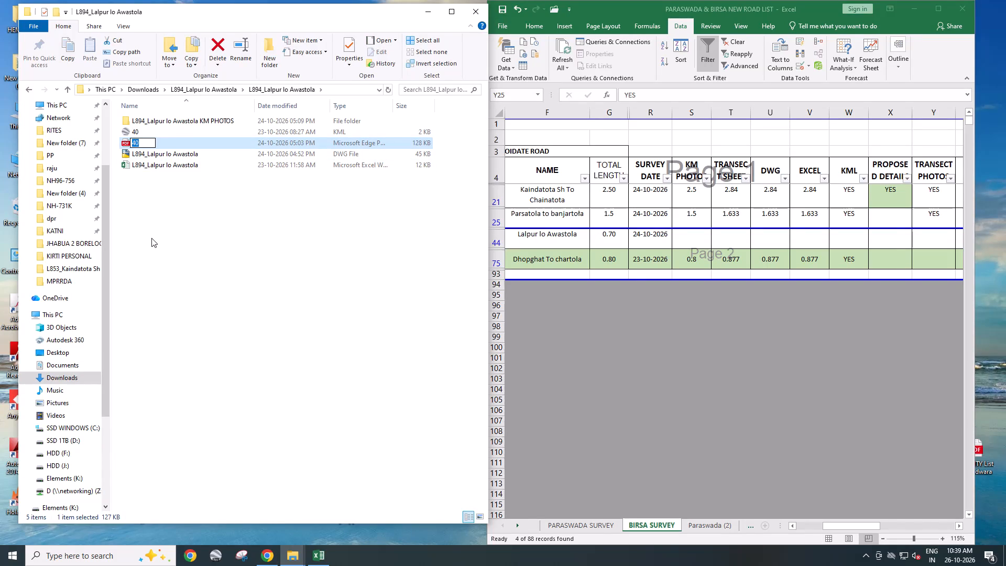
key(l)
text(894)
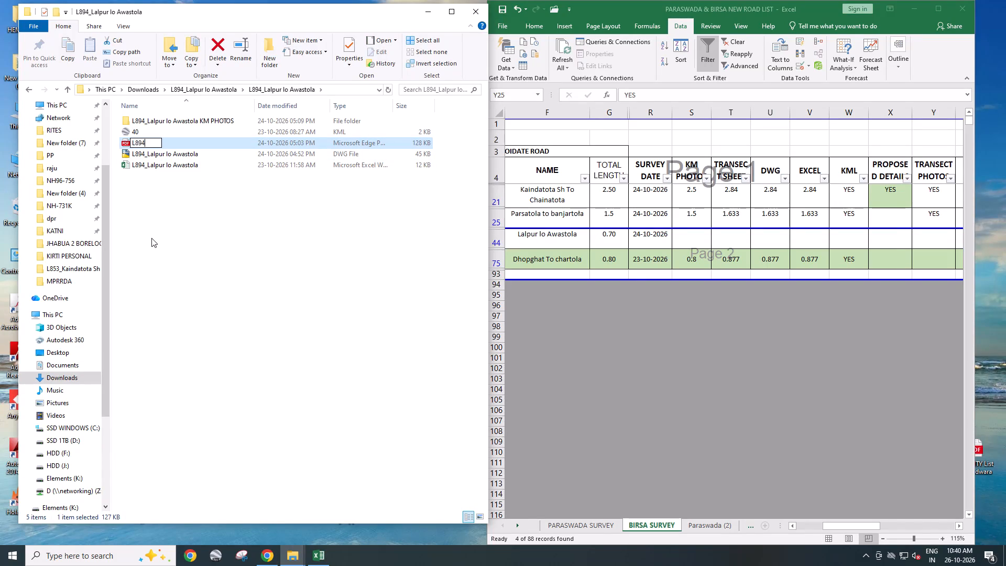
key(space)
text(TRANSECT WALK)
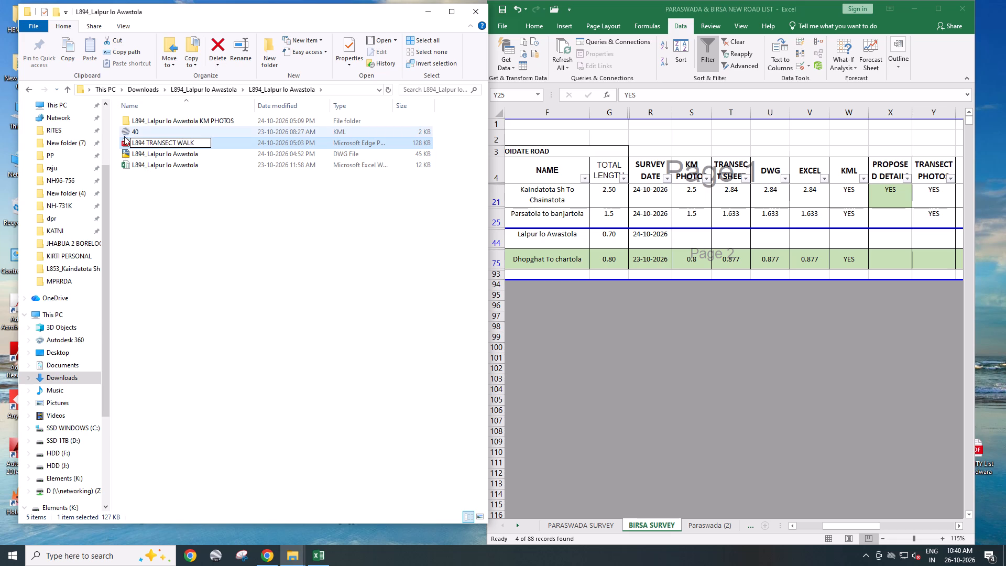
Rename the KML file named 40 as L894.
click(138, 134)
key(F2)
key(l)
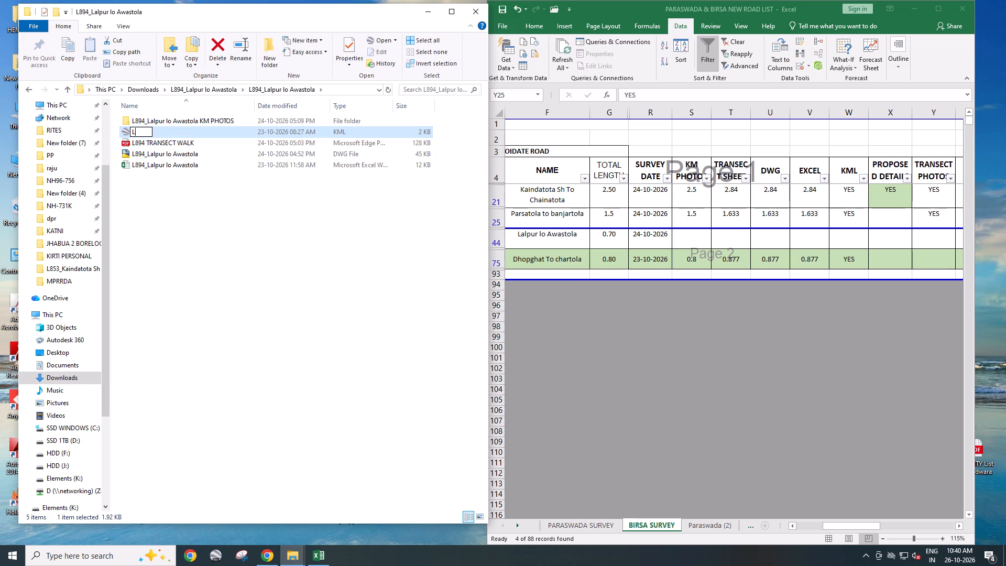
text(894)
click(242, 305)
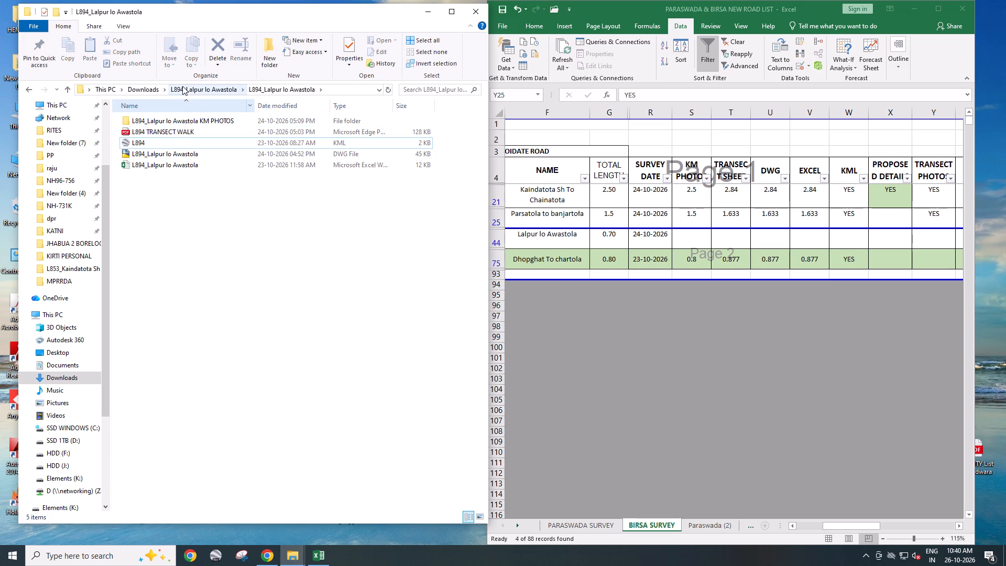
Check the chainage on the end photo in Lalpur lo Awastola's KM PHOTOS folder and enter 0.700 as the road's KM photo value.
click(182, 86)
click(148, 86)
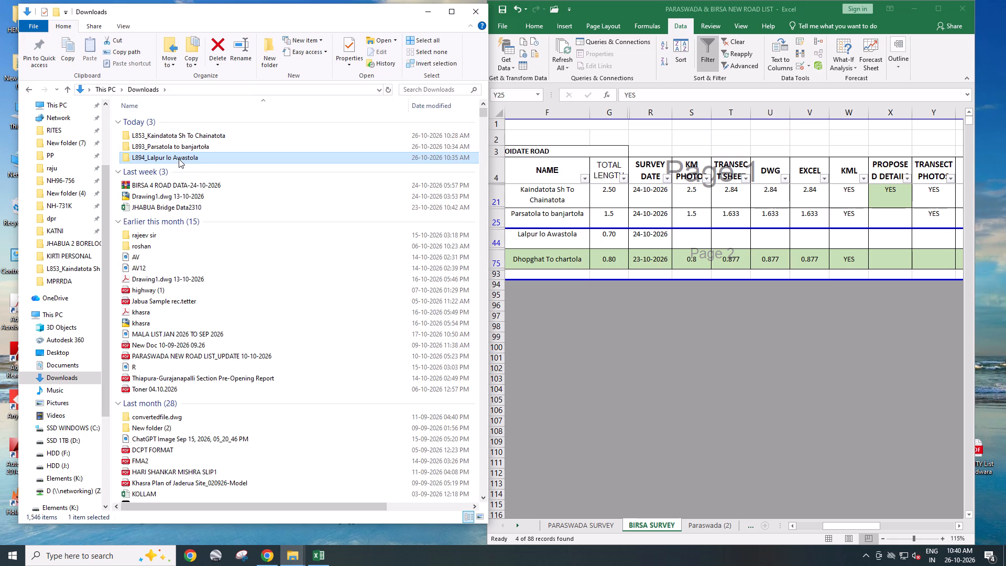
double_click(179, 159)
double_click(168, 122)
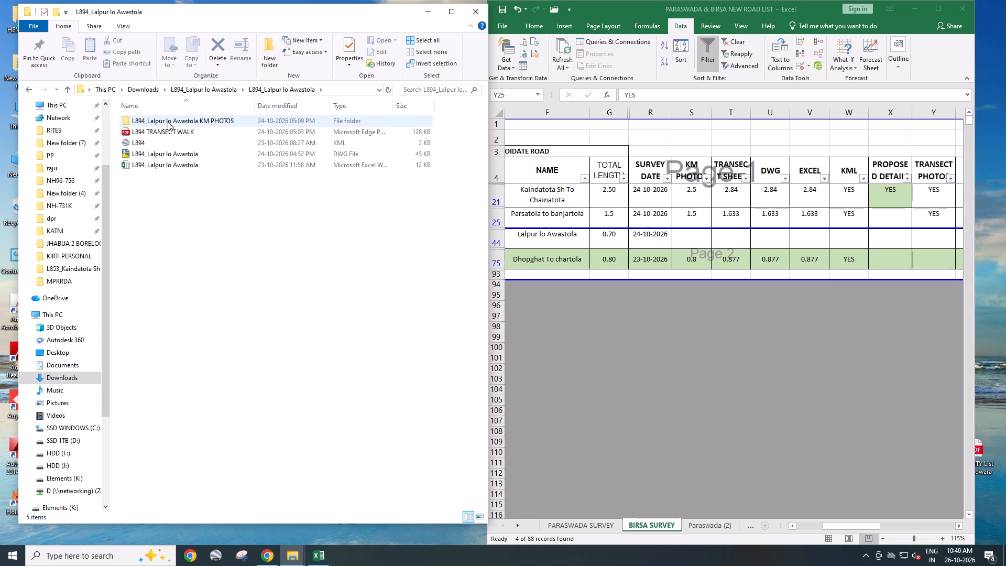
double_click(168, 122)
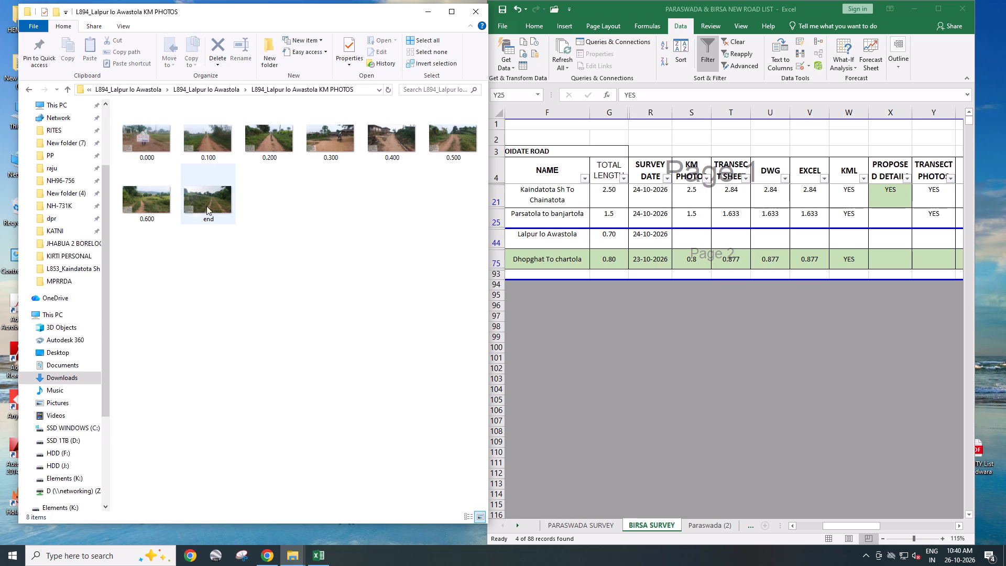
double_click(206, 199)
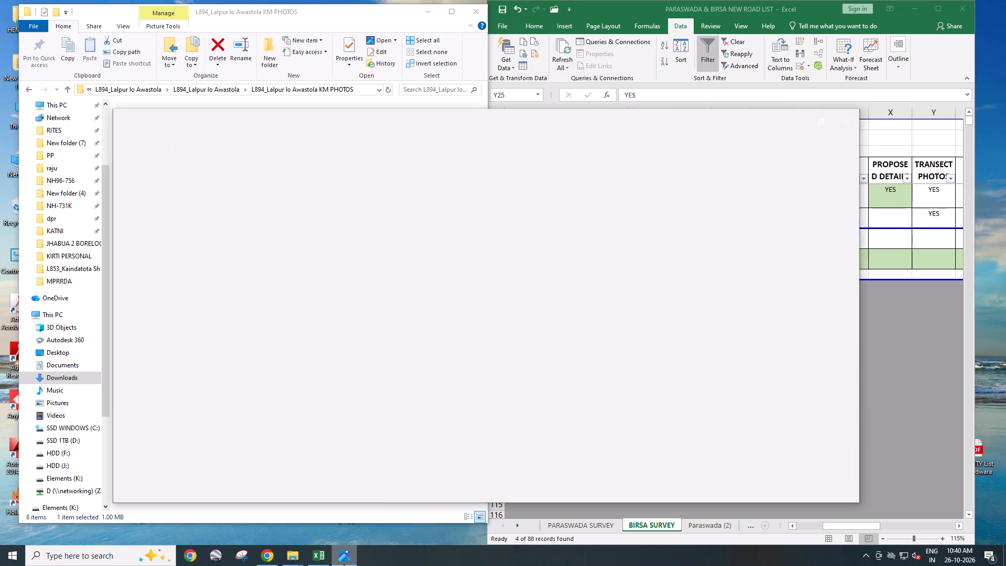
click(847, 125)
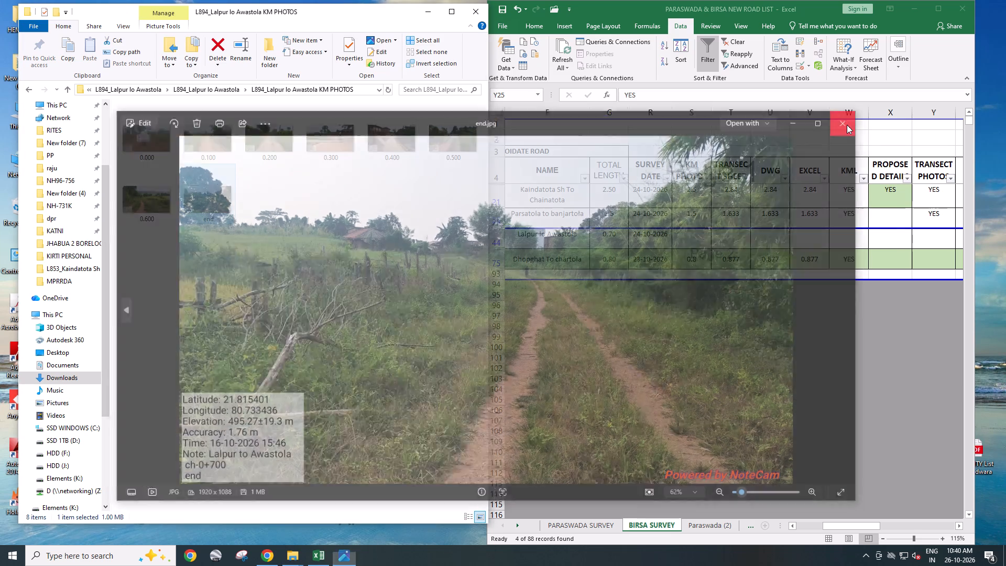
click(704, 253)
click(687, 238)
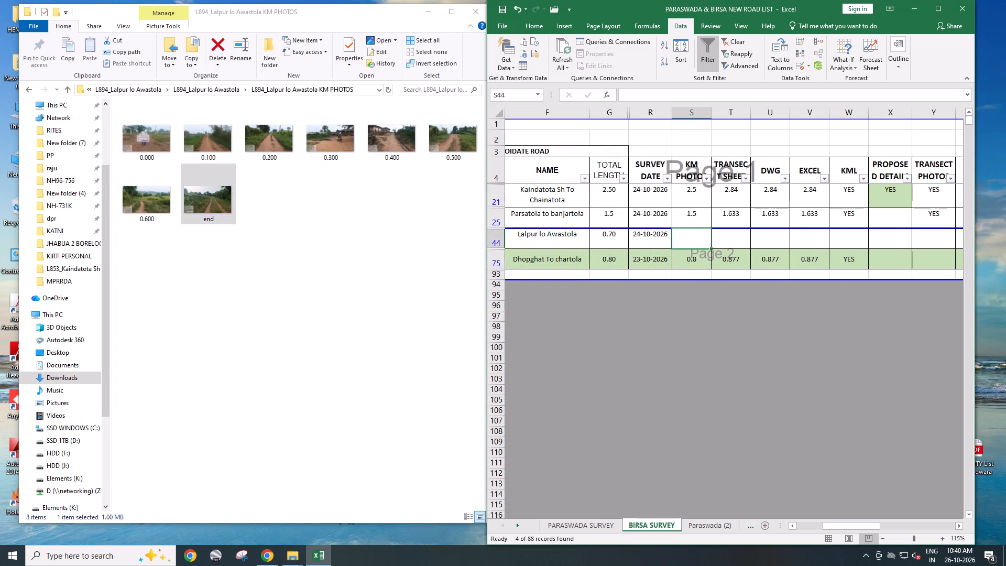
text(0.700)
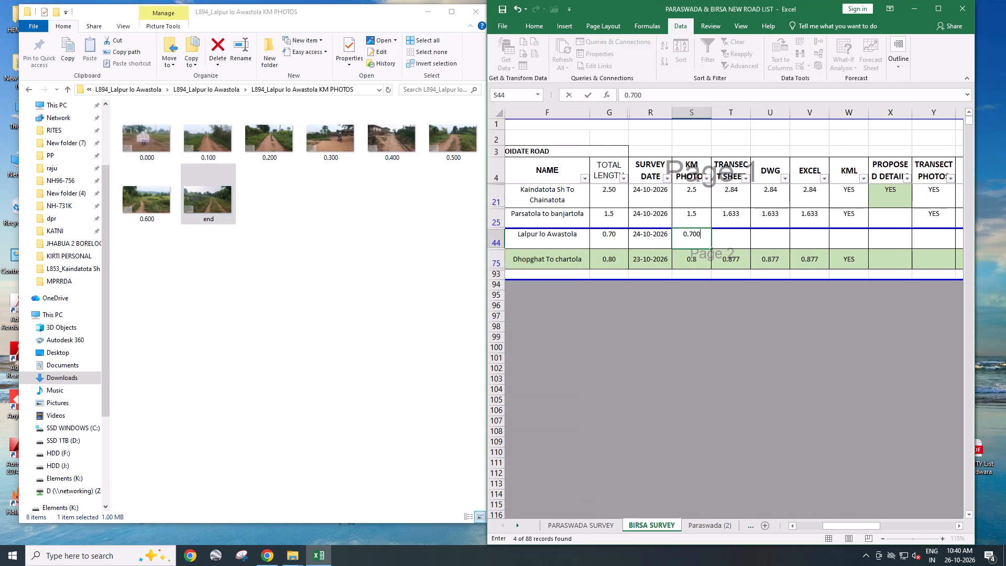
key(Right)
Check the end chainage in the L894 TRANSECT WALK PDF and enter 0.596 as Lalpur lo Awastola's transect sheet value.
click(218, 87)
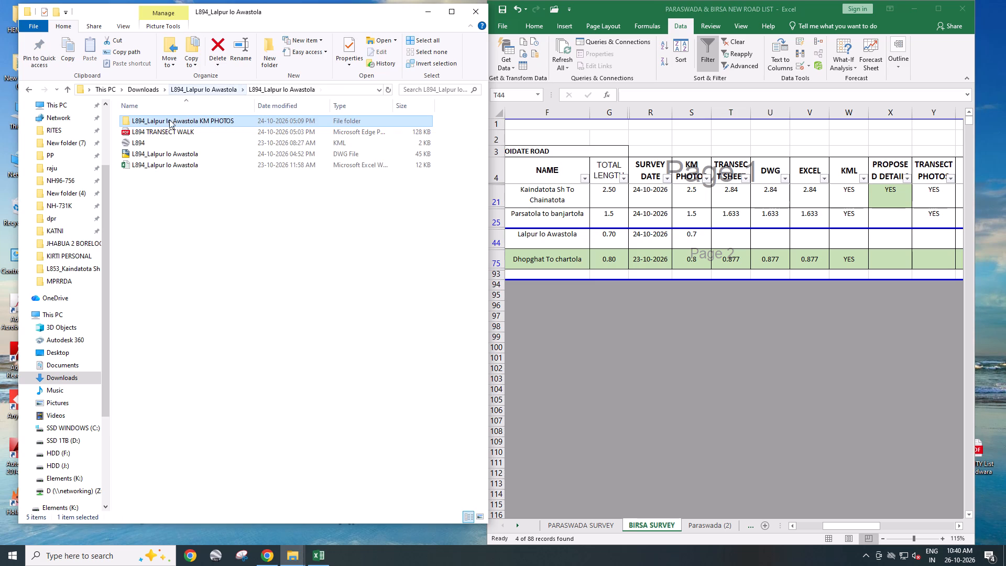
double_click(159, 133)
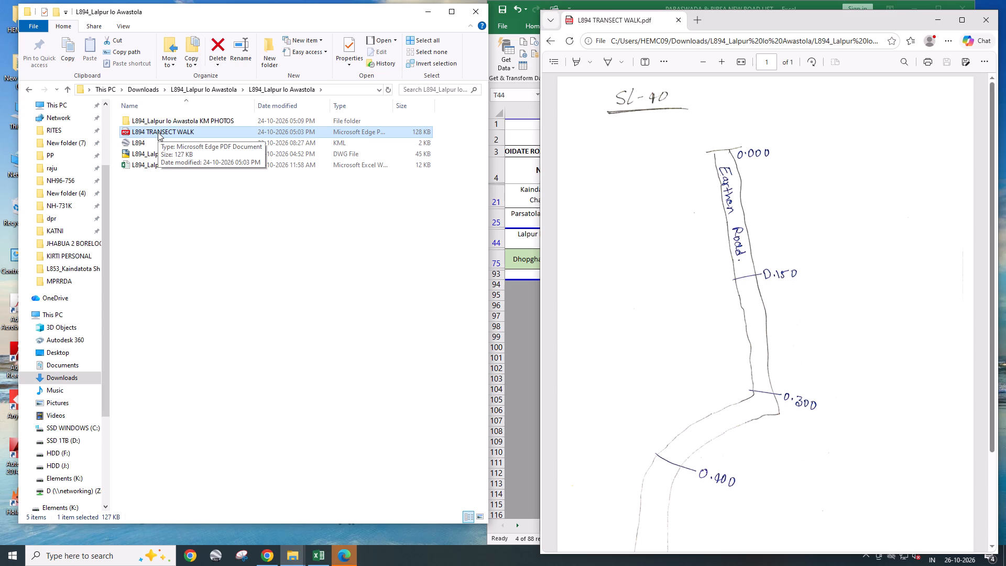
scroll(650, 286, down, 3)
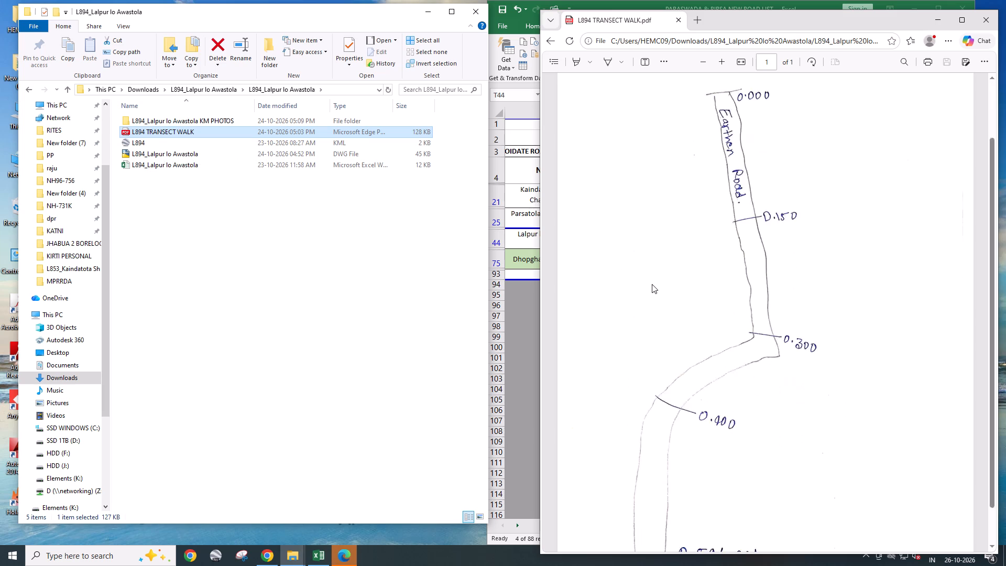
scroll(652, 284, down, 5)
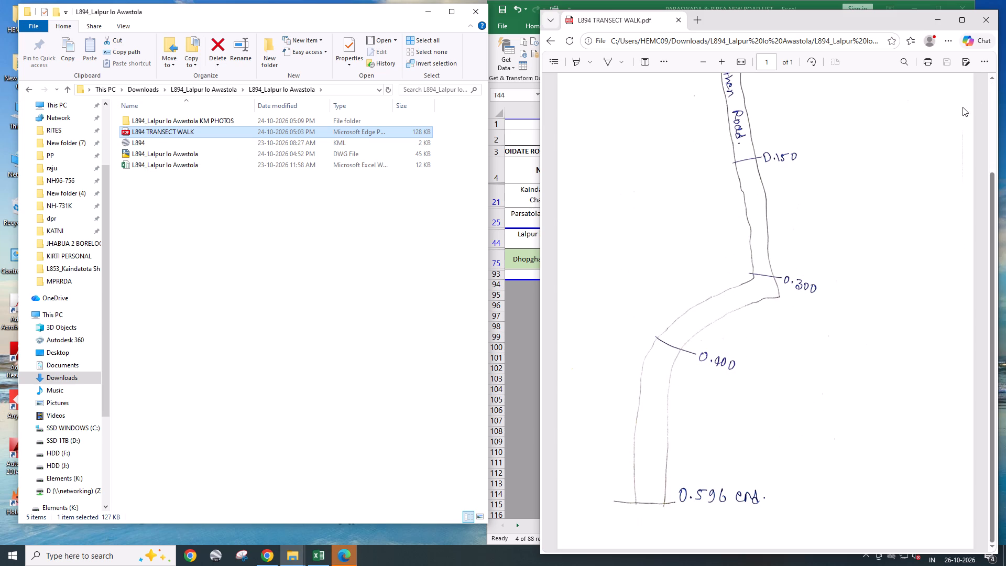
click(982, 18)
click(760, 218)
click(734, 232)
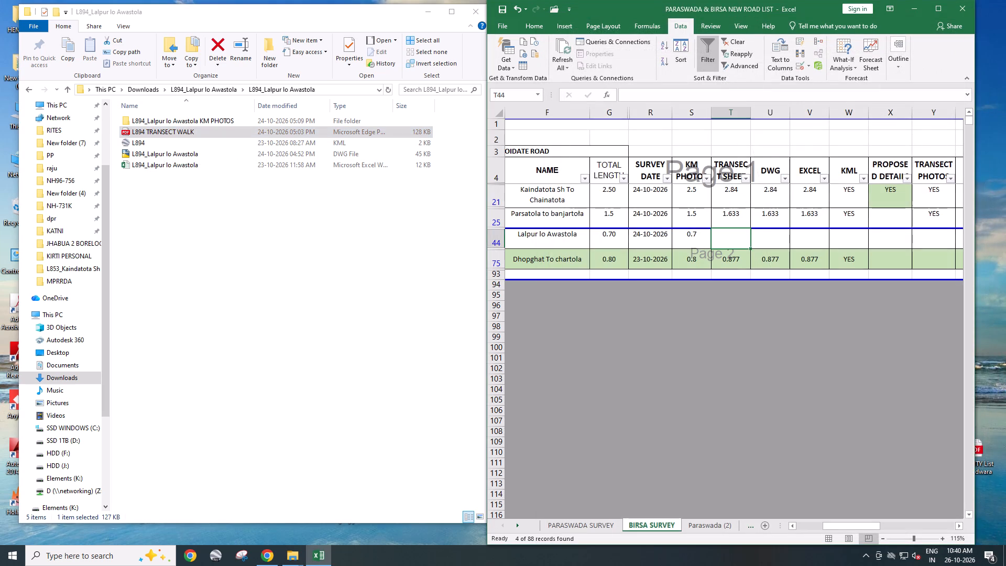
text(0.59)
key(6)
Examine the road length and end chainage in the L894_Lalpur lo Awastola DWG drawing and close it.
double_click(170, 151)
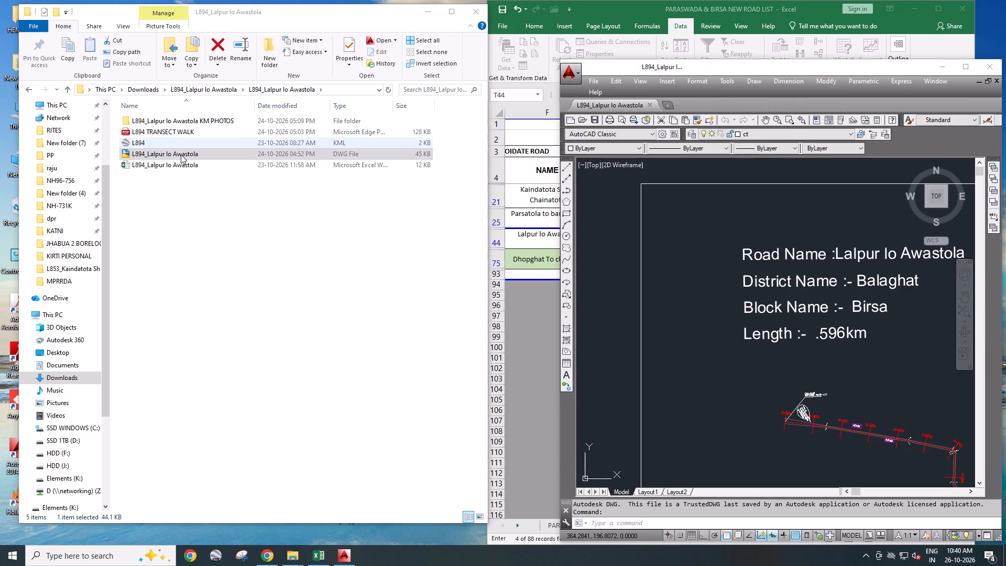
scroll(745, 347, down, 4)
scroll(772, 352, up, 3)
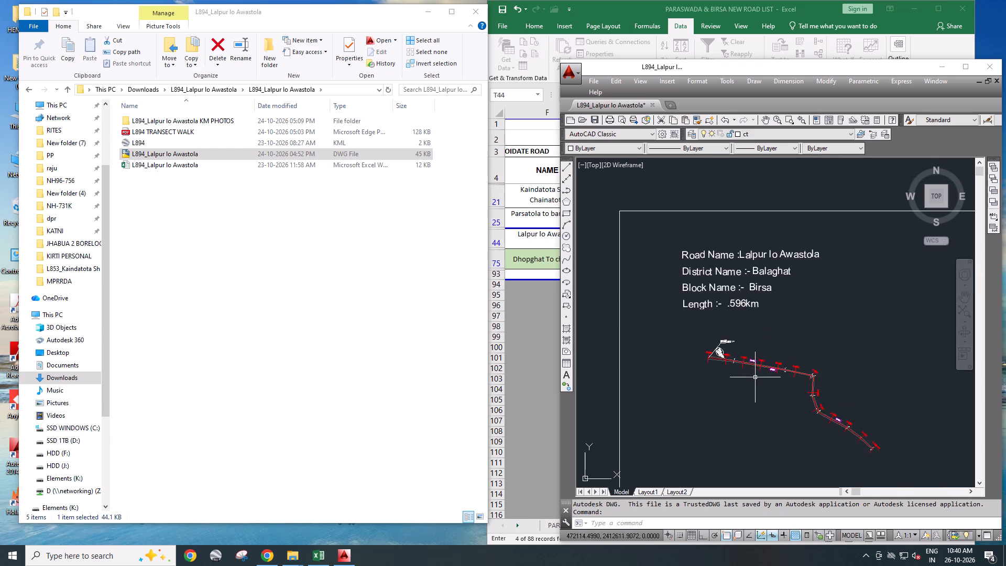
scroll(884, 469, up, 5)
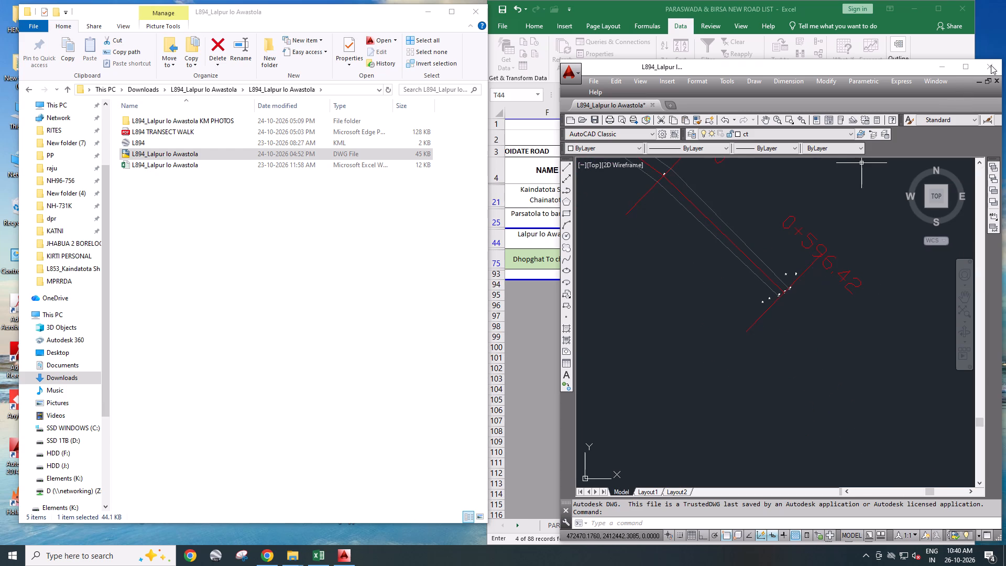
click(991, 65)
click(820, 328)
Copy Lalpur lo Awastola's transect sheet value of 0.596 into its DWG and EXCEL cells.
click(772, 239)
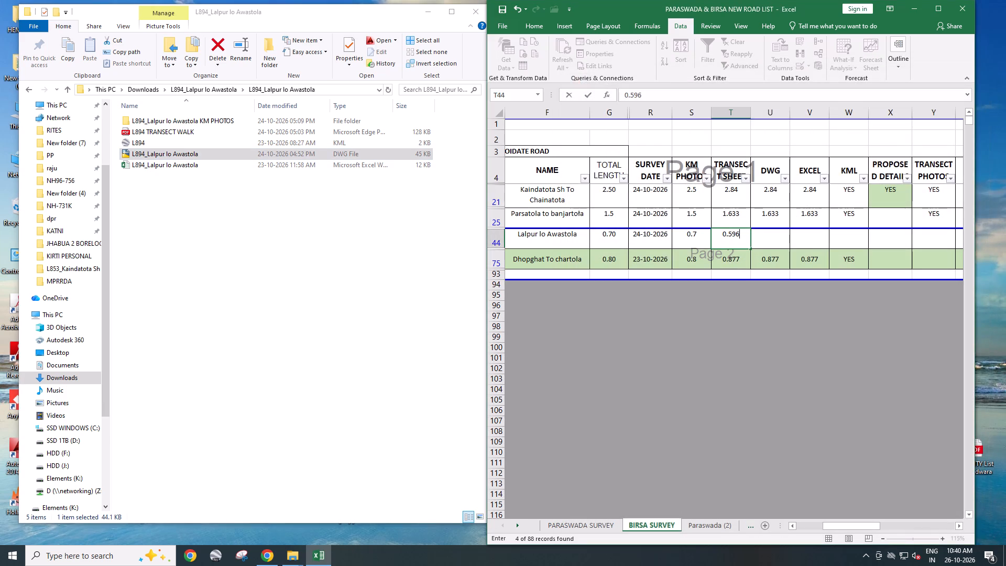
click(729, 234)
click(763, 249)
click(733, 241)
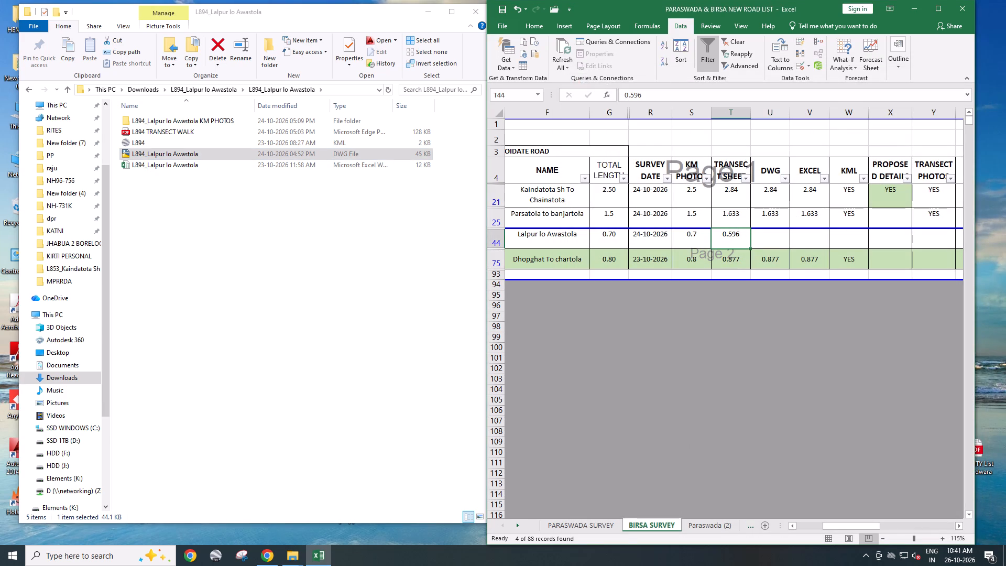
key(ctrl+c)
drag(769, 241, 813, 241)
key(ctrl+v)
Enter YES for KML and transect photo in the Lalpur lo Awastola row and save the workbook.
click(856, 240)
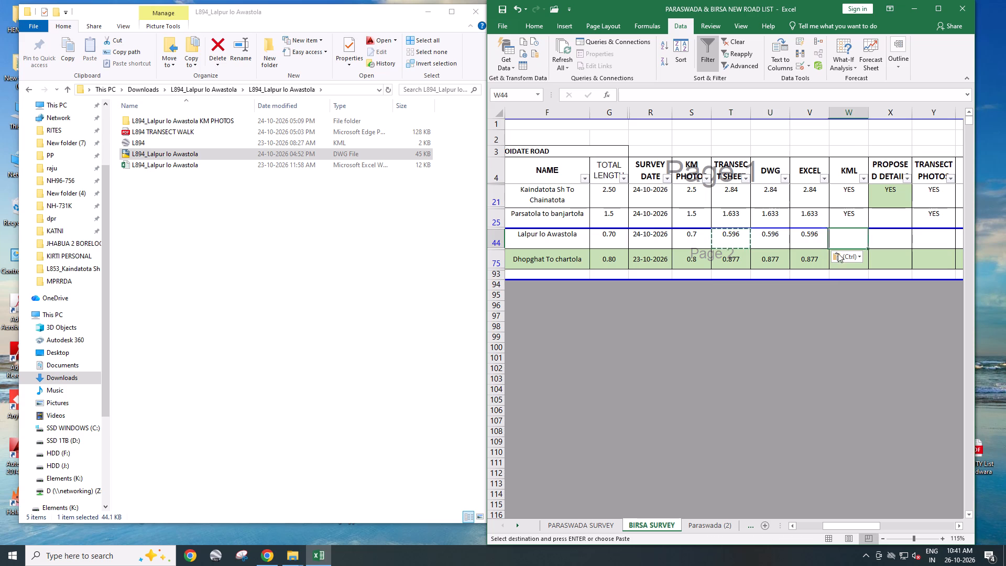
key(y)
key(e)
key(s)
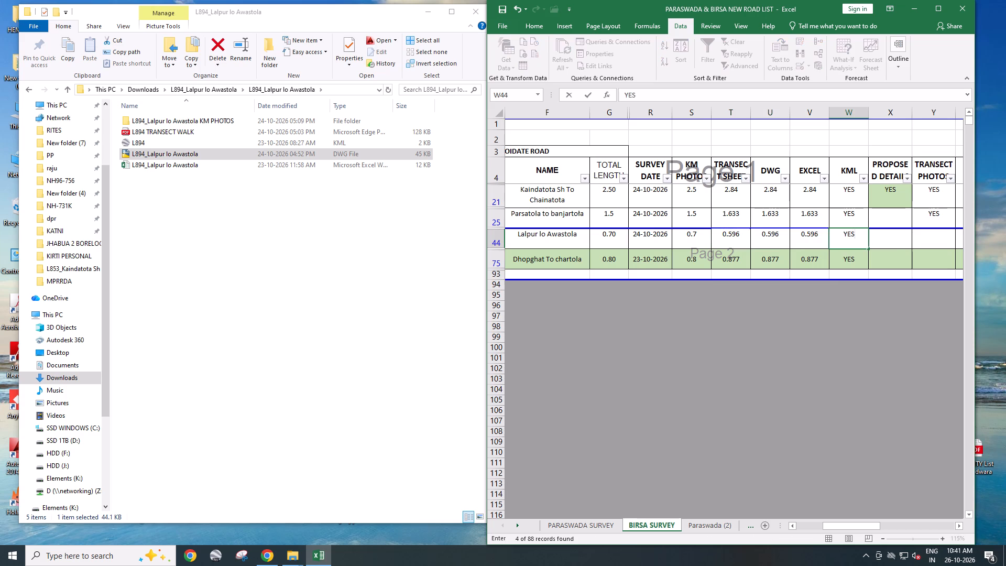
click(934, 237)
key(y)
text(ES)
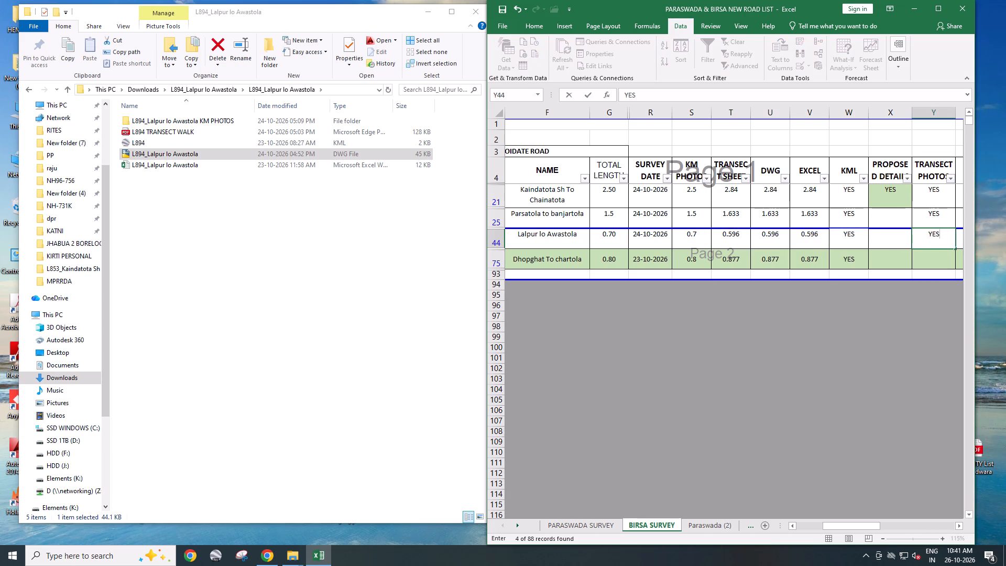
key(ctrl+s)
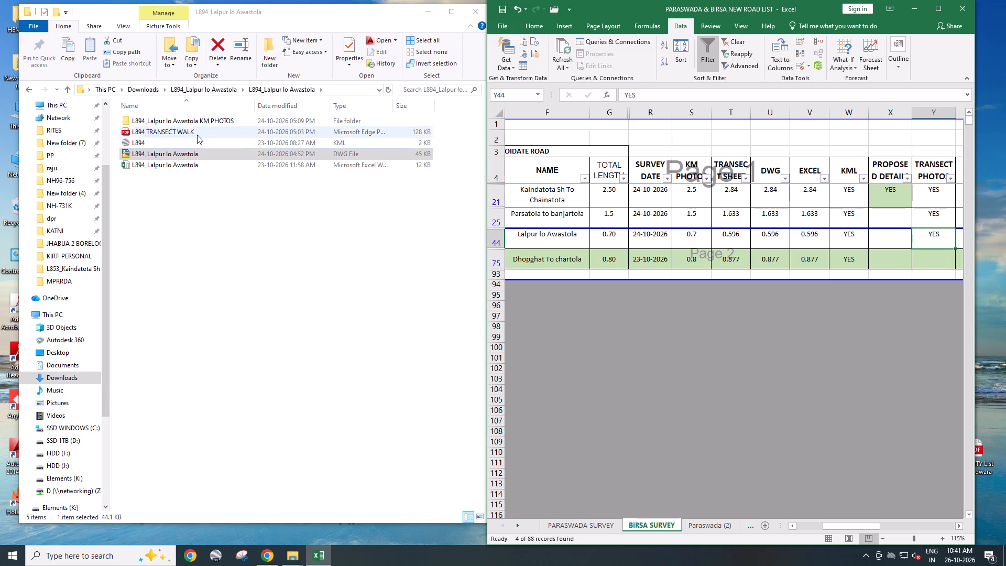
Return to the Downloads folder.
click(205, 86)
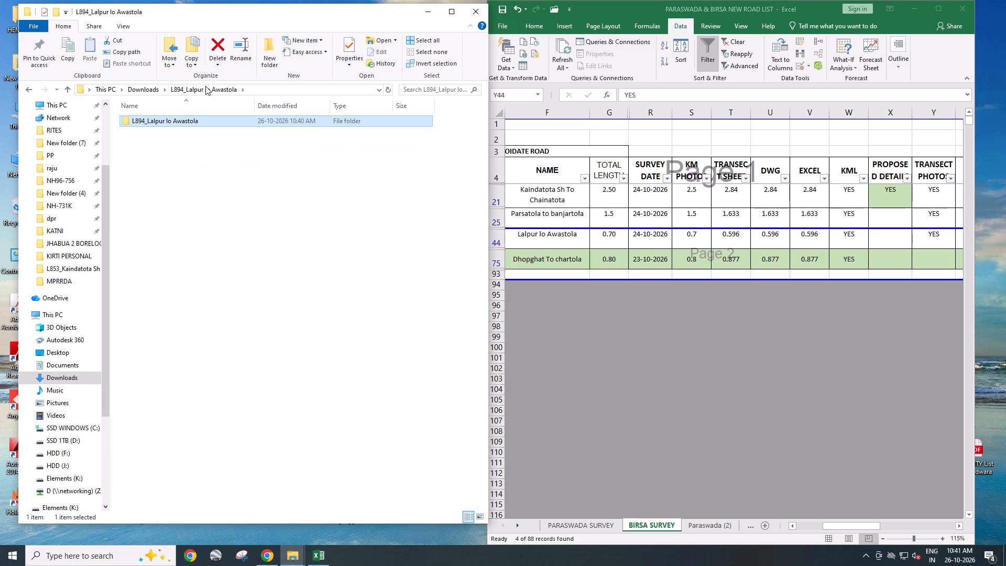
click(145, 91)
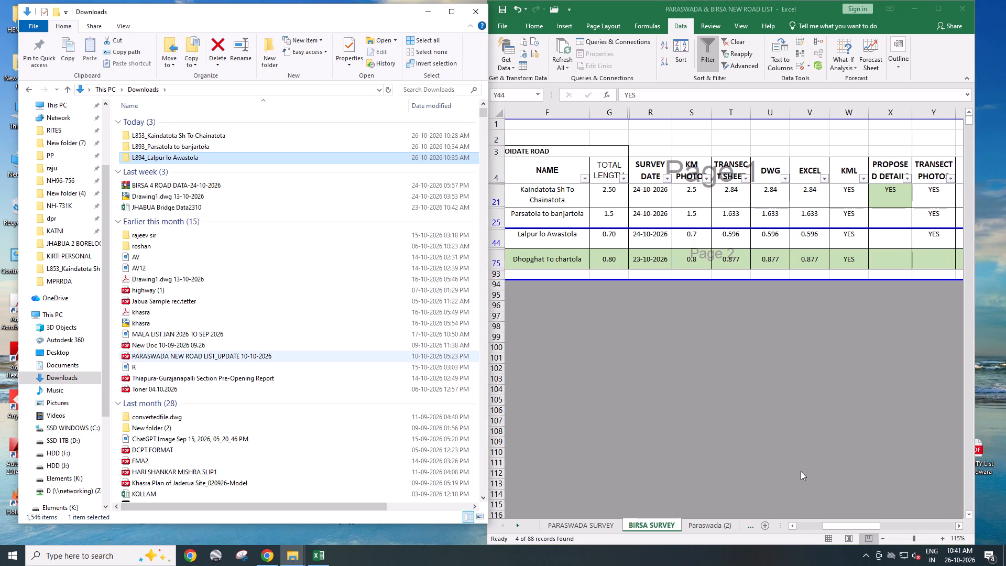
Enter 24-10-2026 as the data sent date for the Kaindatota Sh To Chainatota road.
drag(836, 528, 898, 525)
drag(862, 527, 884, 526)
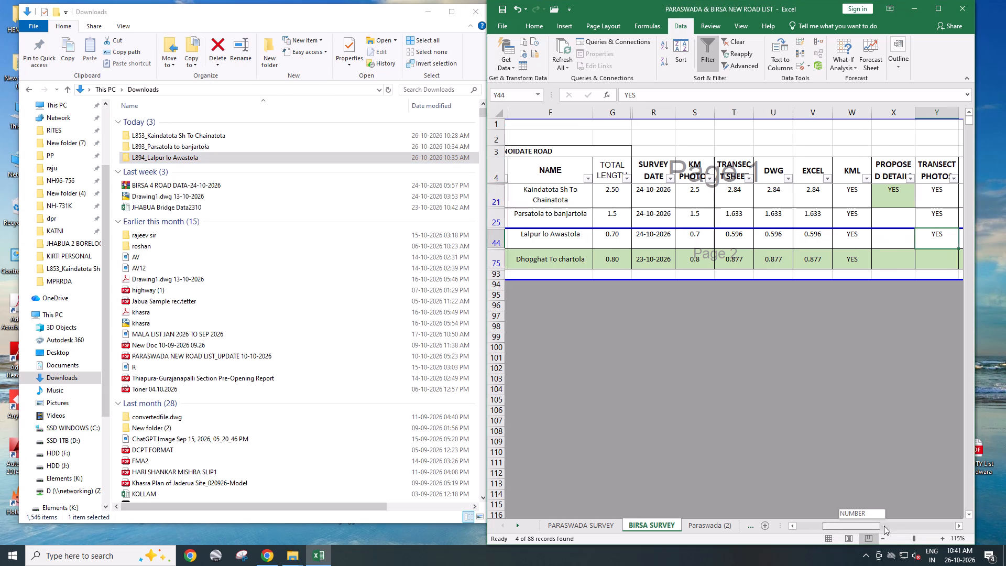
drag(884, 526, 957, 519)
click(881, 198)
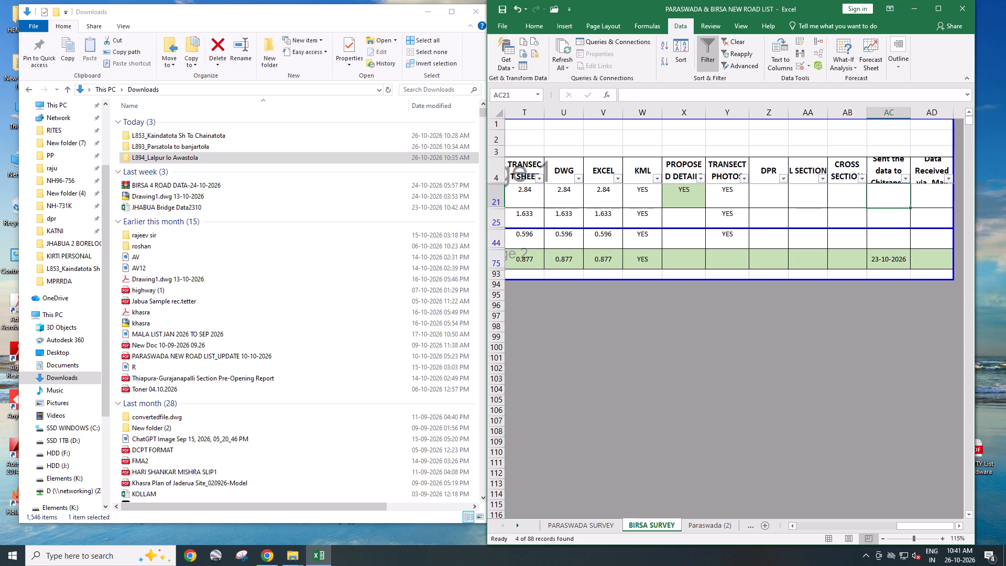
key(2)
key(4)
key(minus)
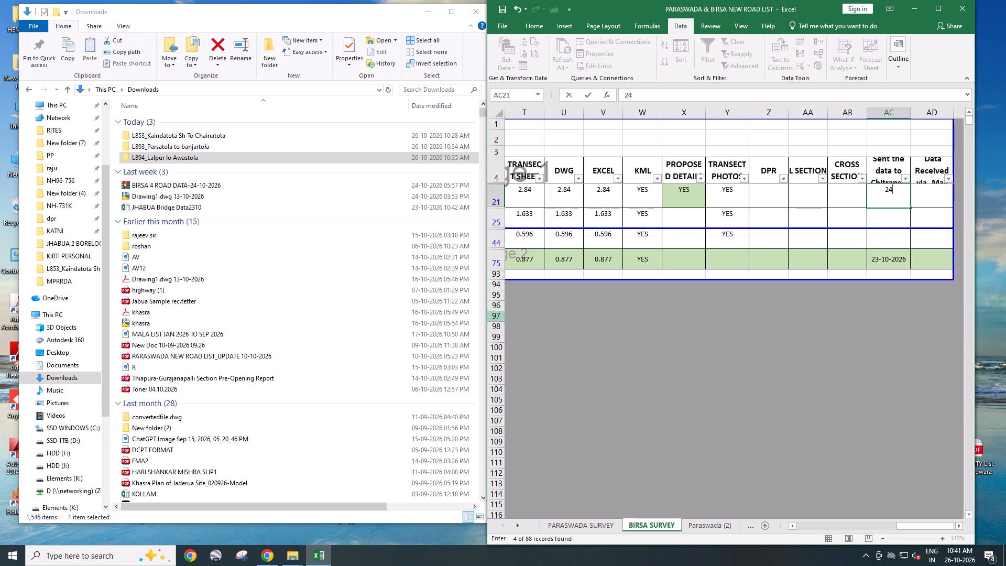
key(1)
key(0)
key(minus)
key(2)
key(0)
text(26)
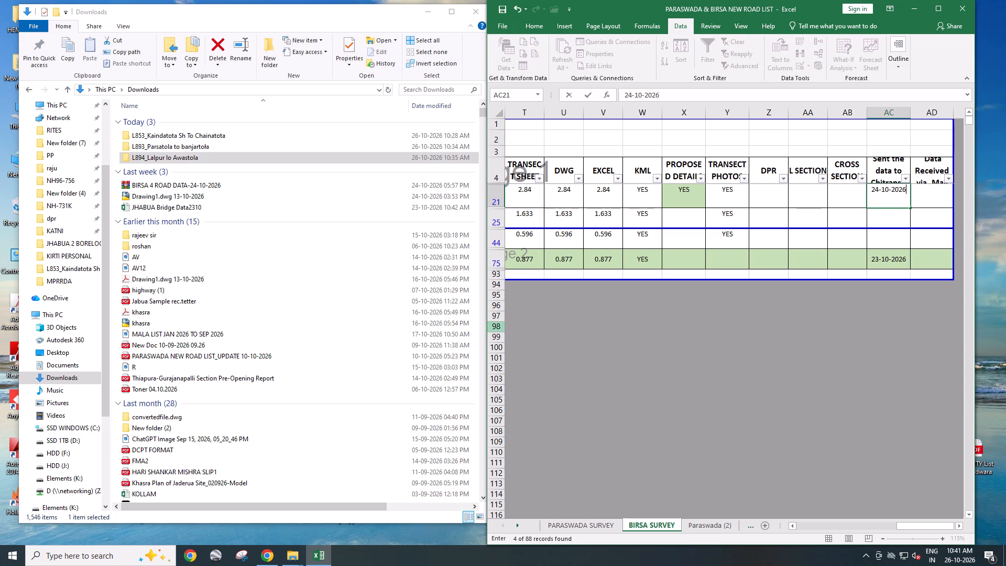
key(Down)
Copy the 24-10-2026 sent date to the Parsatola to banjartola and Lalpur lo Awastola rows and save the workbook.
key(Up)
key(ctrl+c)
key(Down)
key(ctrl+v)
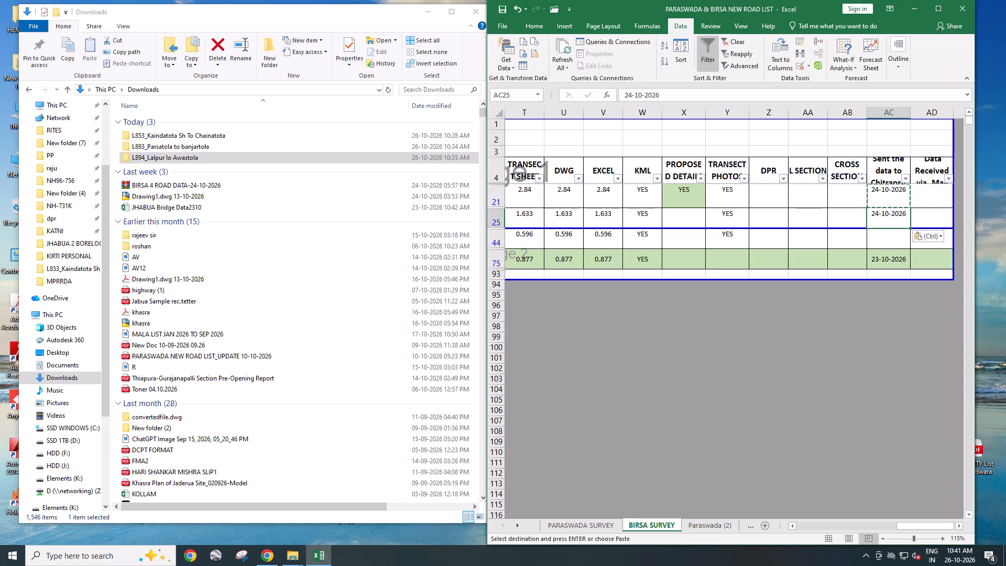
key(Down)
key(ctrl+v)
key(ctrl+s)
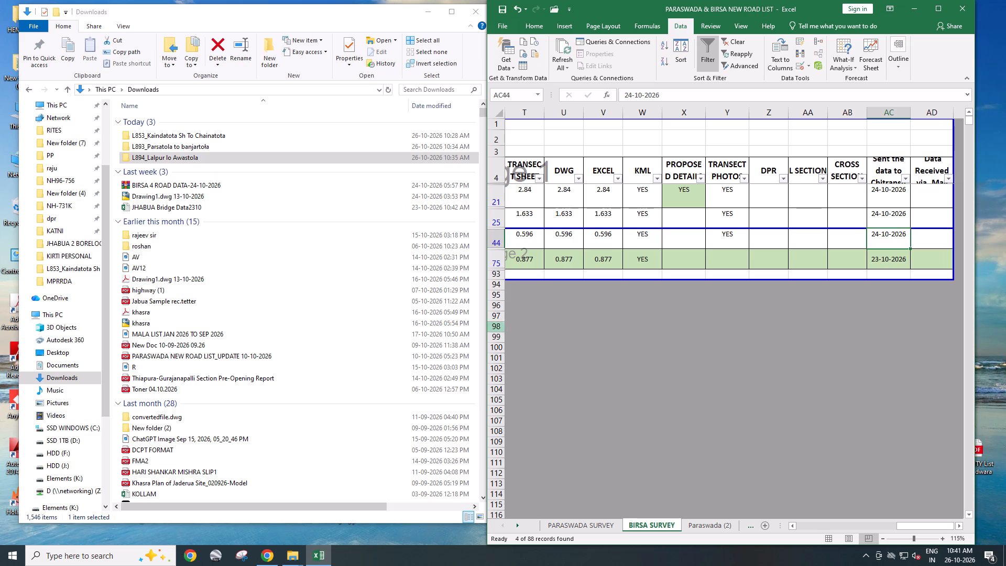
Fill the entire L853, L893 and L894 road rows with the light green used for the L897 row and save the workbook.
click(936, 4)
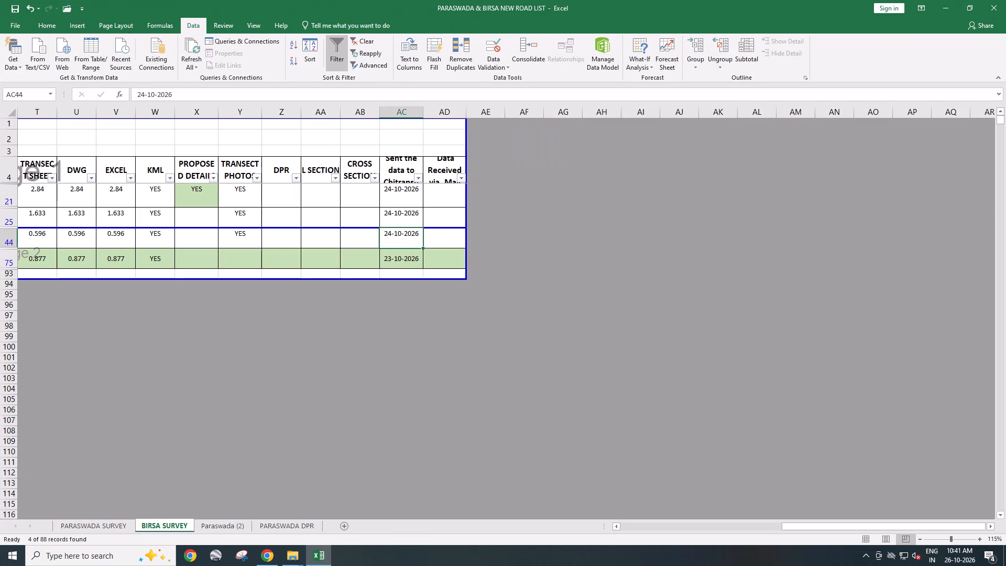
drag(794, 528, 180, 433)
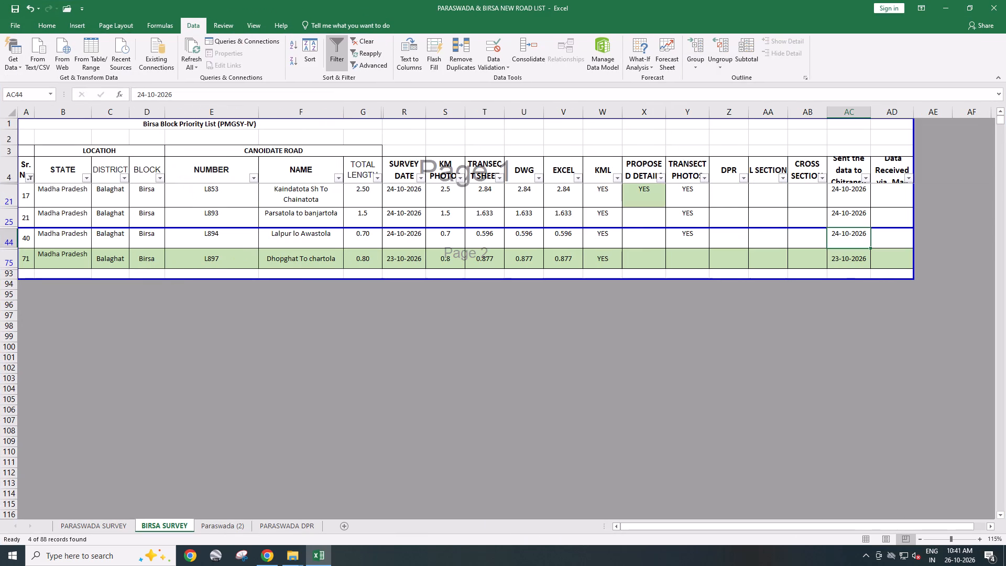
click(14, 193)
ctrl+click(7, 221)
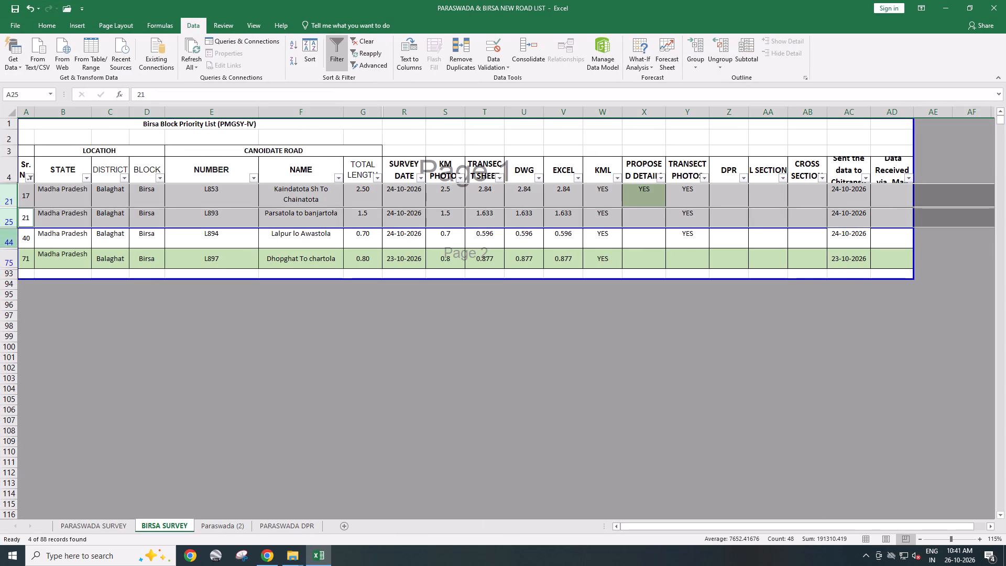
ctrl+click(8, 231)
ctrl+click(11, 234)
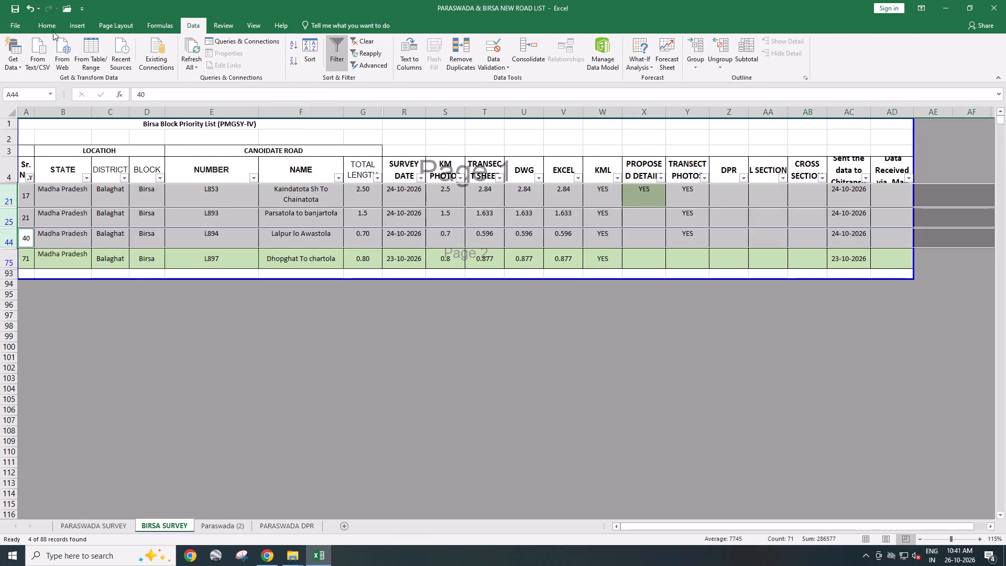
click(53, 24)
click(169, 62)
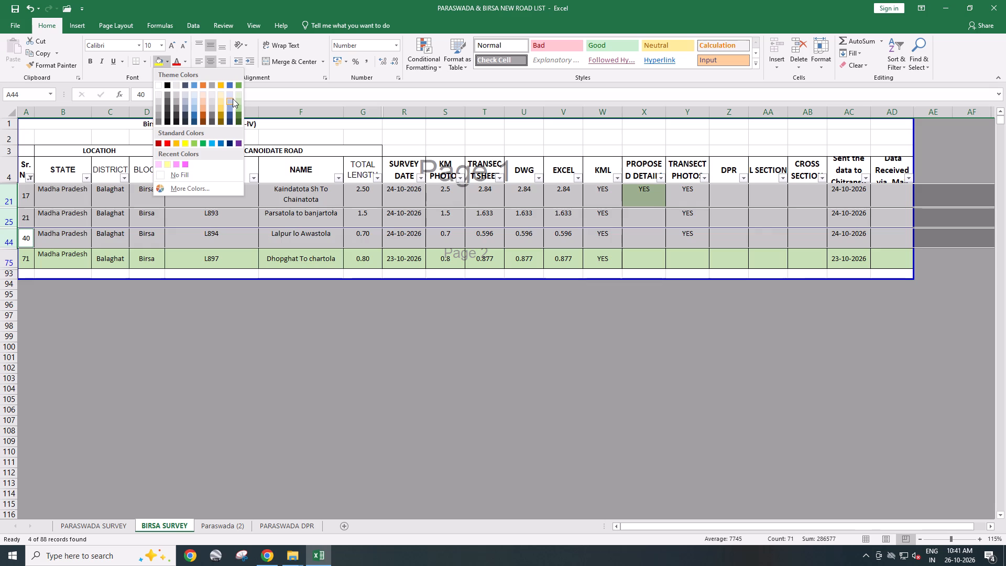
click(239, 100)
click(427, 310)
scroll(661, 350, up, 3)
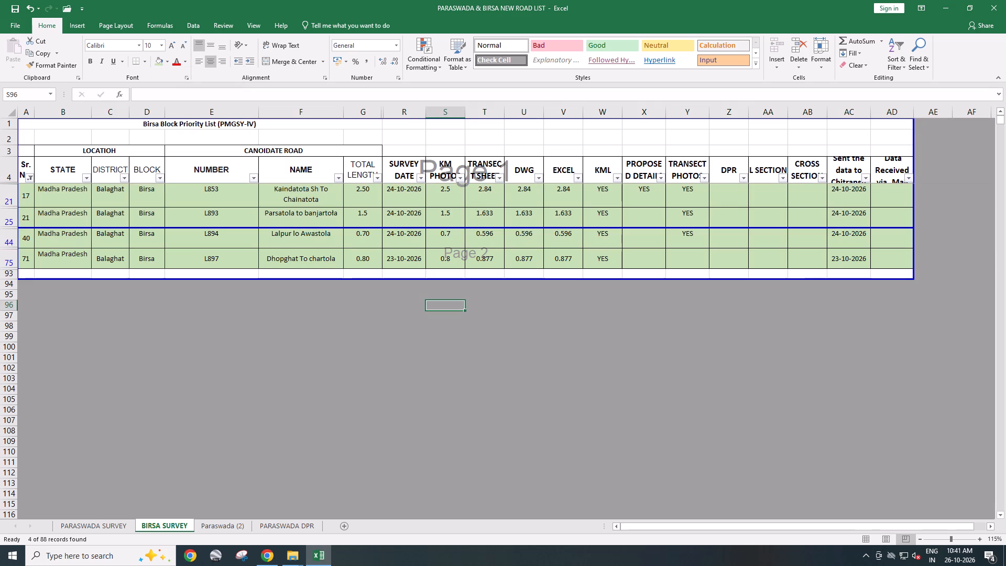
key(ctrl+s)
Remove the filter from the Birsa road list and save the workbook.
key(a)
key(t)
key(ctrl+s)
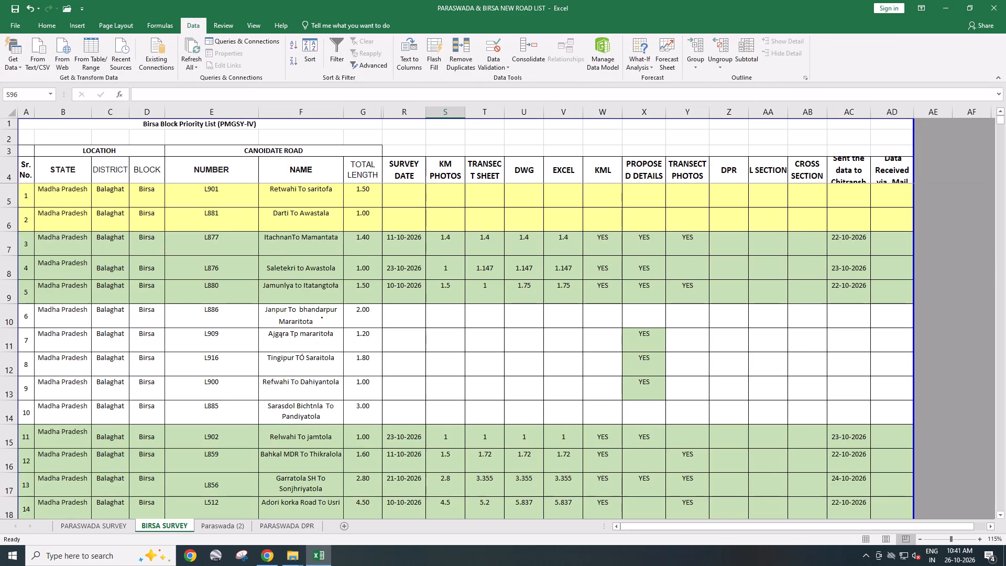
Review the full Birsa road list down to the summary table below it, and save the workbook.
scroll(569, 444, down, 2)
scroll(571, 444, up, 1)
scroll(571, 444, down, 5)
scroll(596, 430, up, 1)
scroll(620, 421, down, 1)
scroll(620, 421, up, 1)
scroll(620, 421, down, 19)
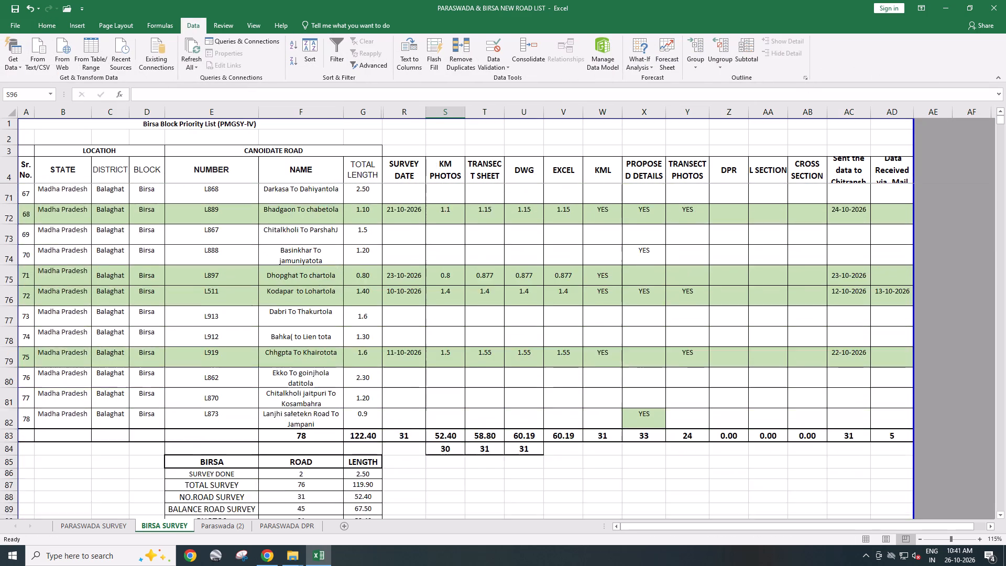
scroll(647, 410, down, 3)
key(ctrl+s)
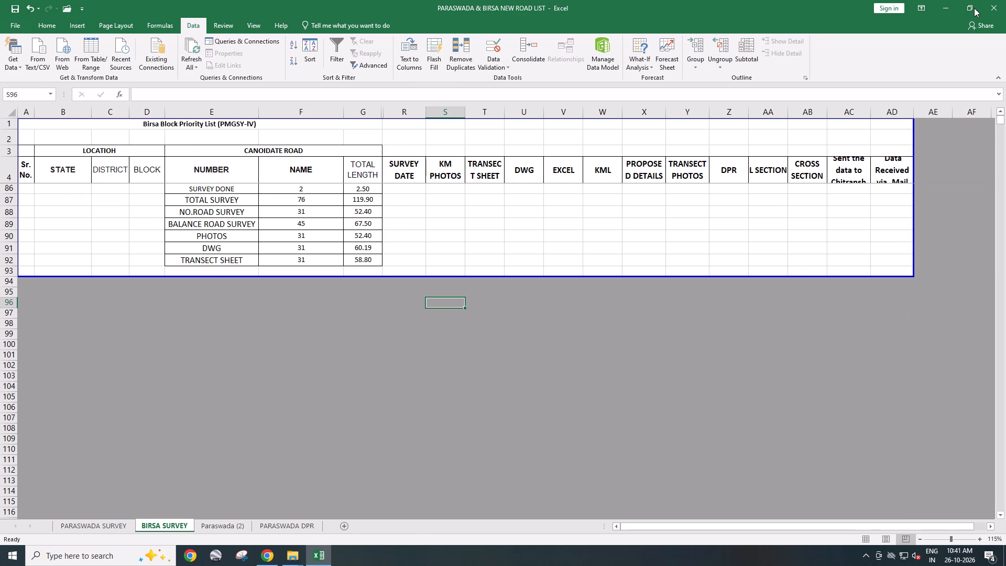
Restore the workbook window from full screen and fit it at full height beside the Downloads window.
click(974, 9)
drag(778, 42, 779, 18)
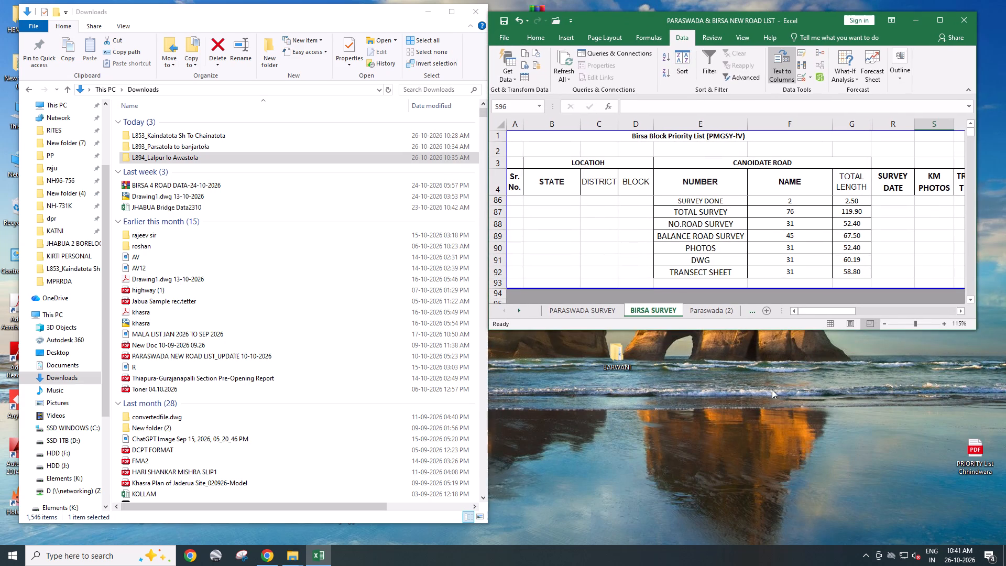
drag(752, 330, 802, 545)
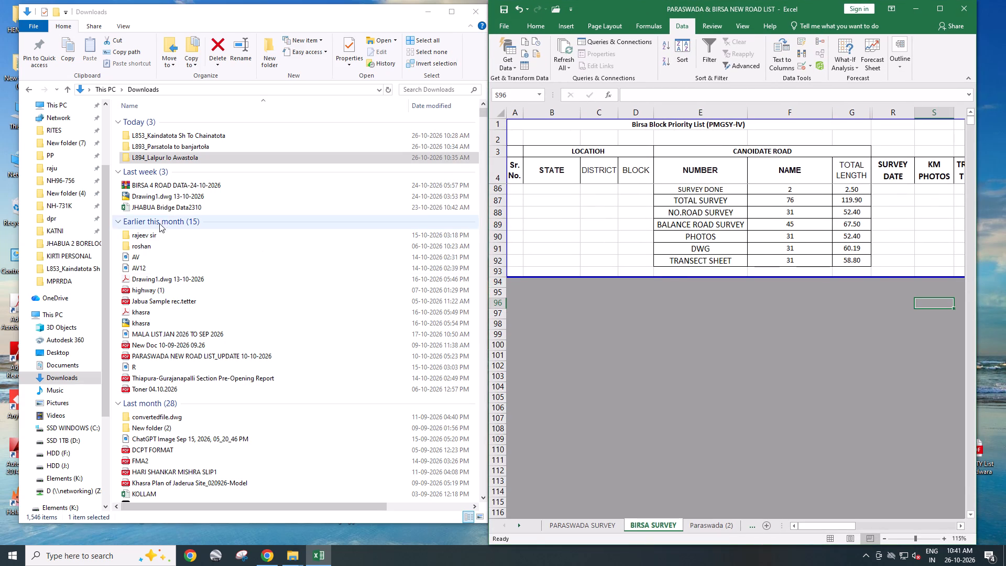
scroll(167, 211, up, 1)
Switch to the File Explorer window showing road no 71 and go up to its parent BIRSA folder.
click(296, 559)
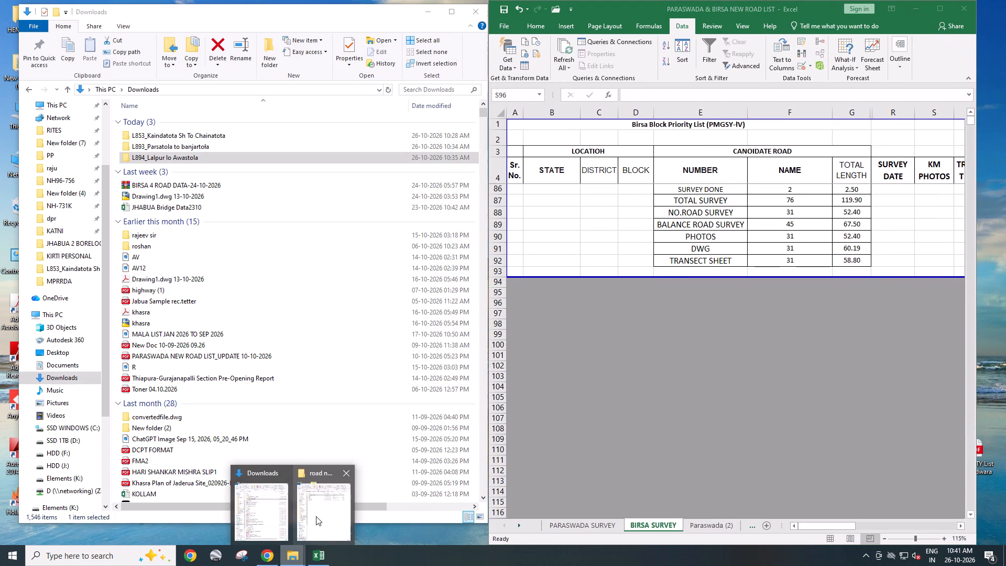
click(316, 515)
click(684, 85)
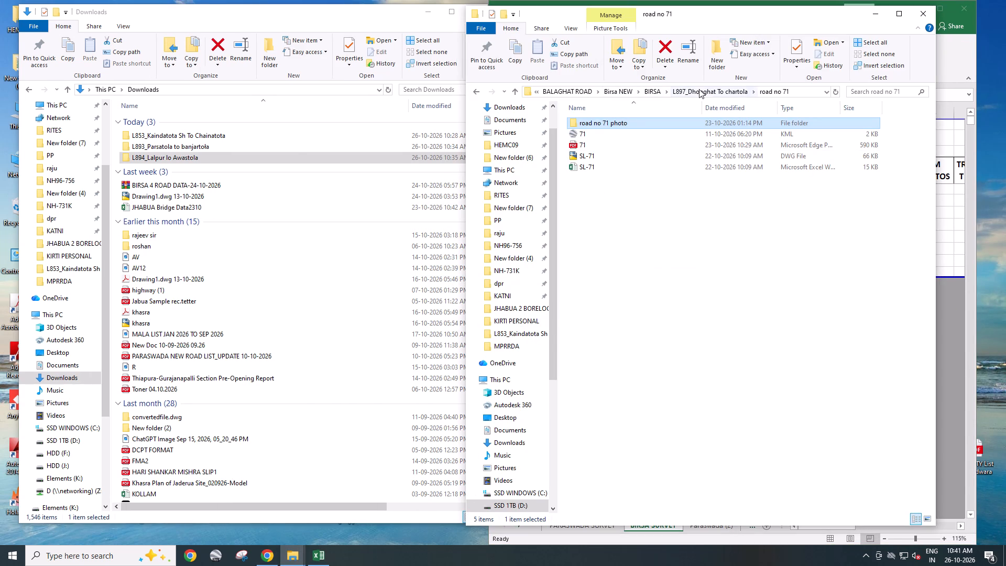
click(701, 91)
click(642, 88)
click(651, 89)
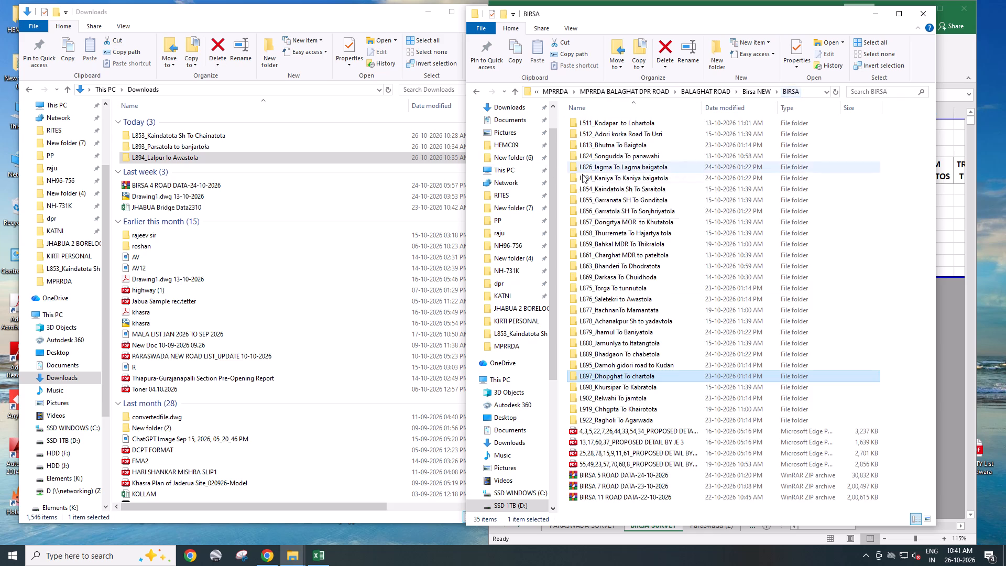
Move the L853, L893 and L894 road folders and the BIRSA 4 ROAD DATA-24-10-2026 archive from Downloads into the BIRSA folder.
click(152, 133)
shift+click(144, 184)
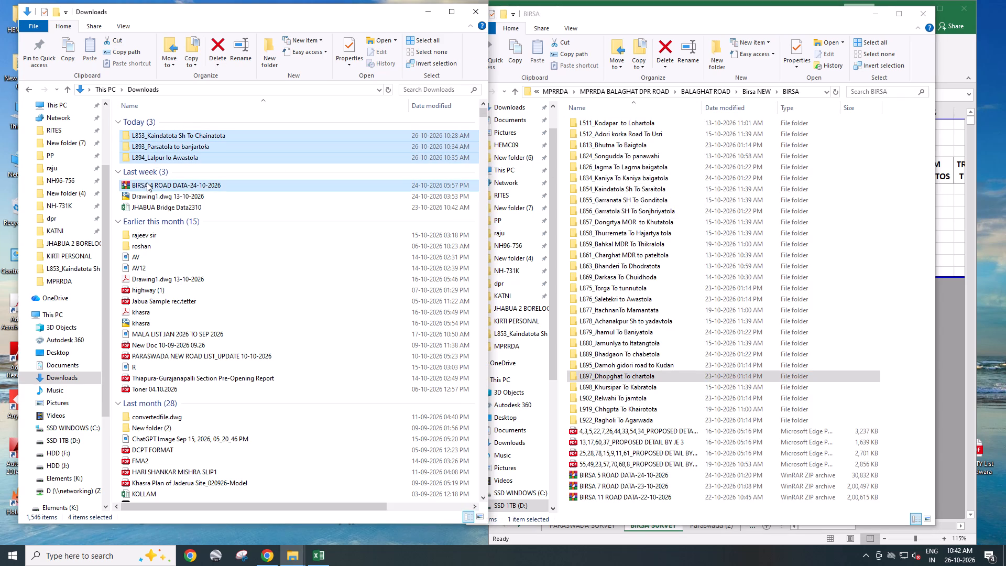
key(ctrl+x)
click(632, 509)
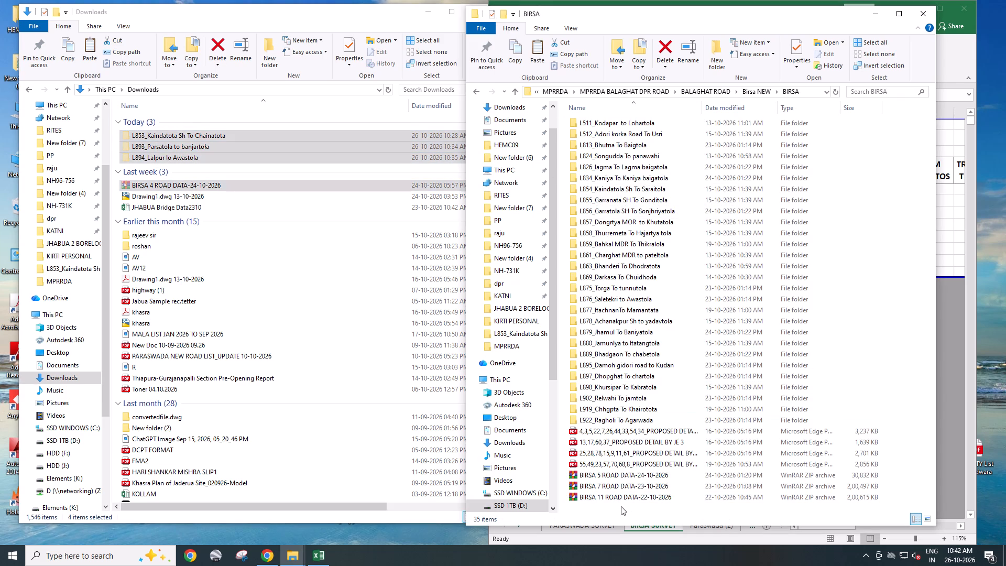
key(ctrl+v)
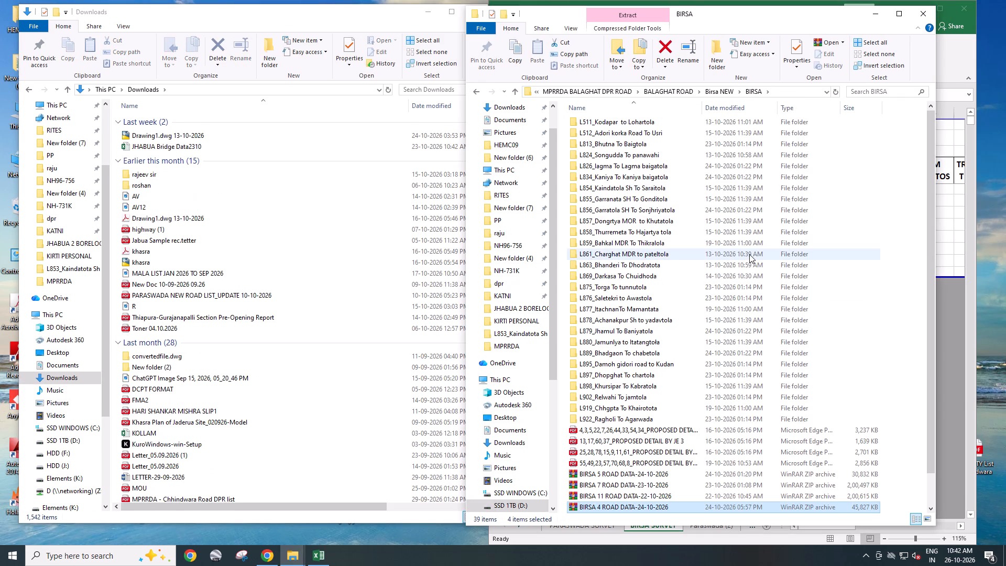
Refresh the BIRSA folder listing and check the moved folders and archive in it.
scroll(740, 285, down, 2)
scroll(648, 427, down, 2)
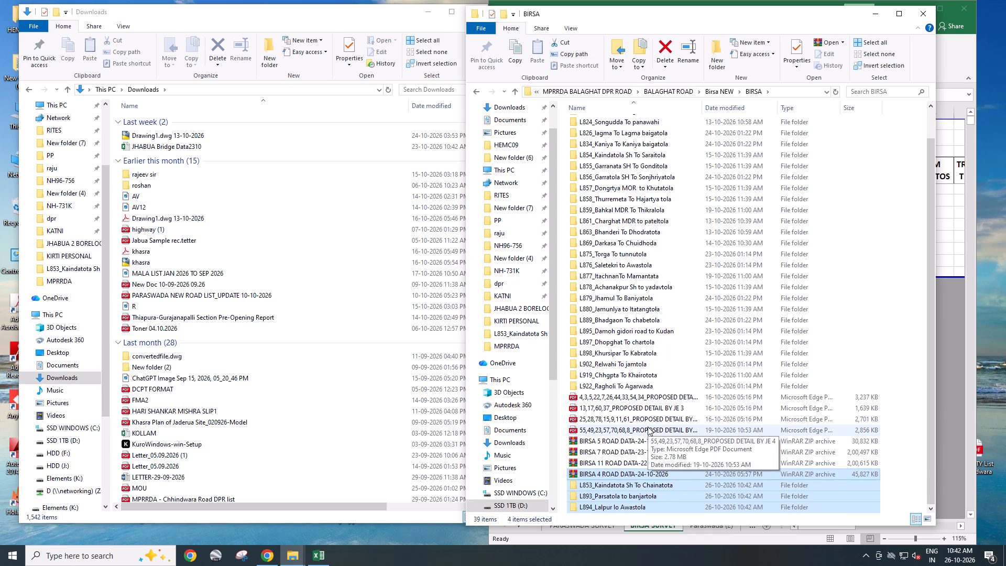
scroll(648, 427, down, 2)
scroll(580, 399, down, 1)
right_click(564, 388)
click(594, 433)
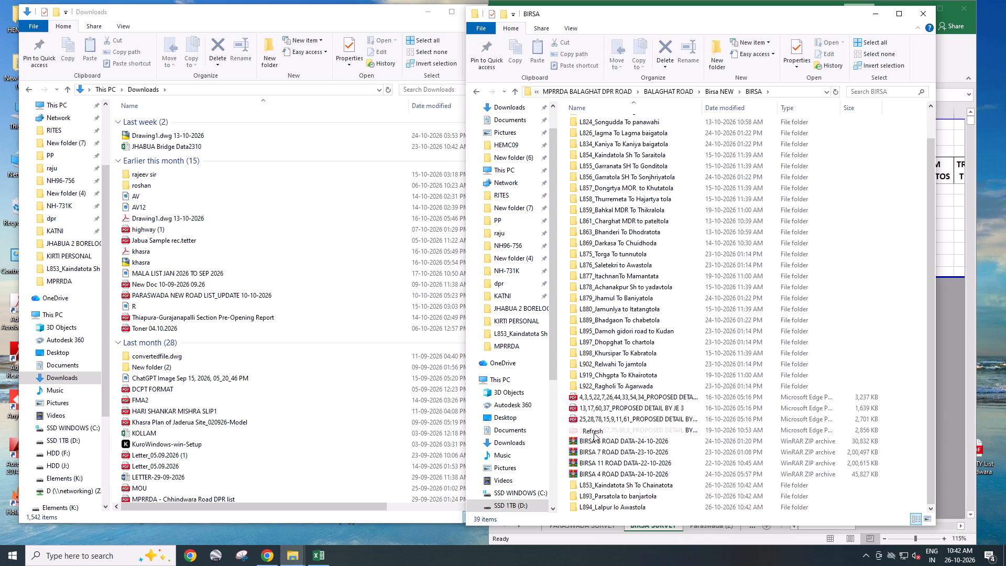
scroll(646, 302, up, 3)
scroll(648, 300, down, 8)
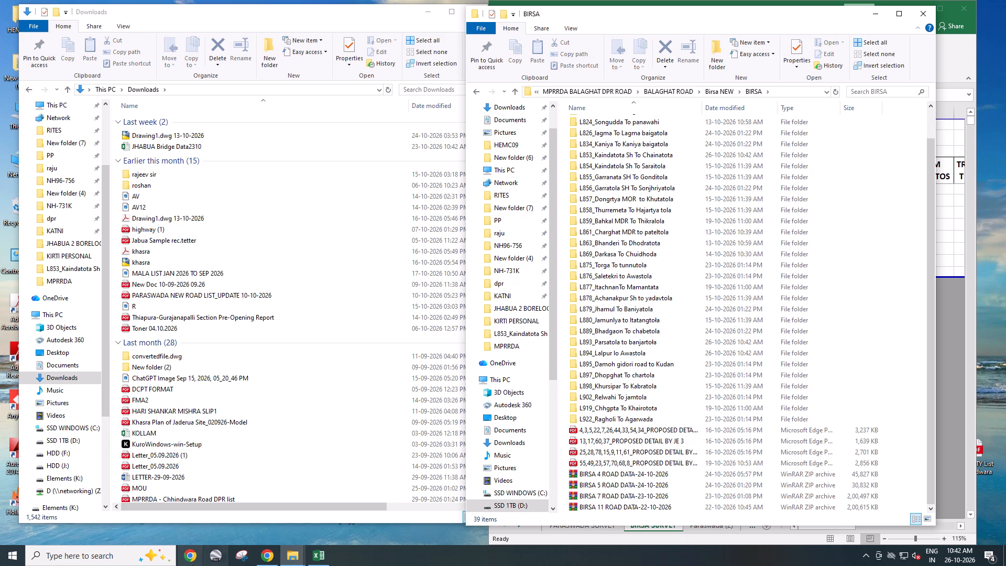